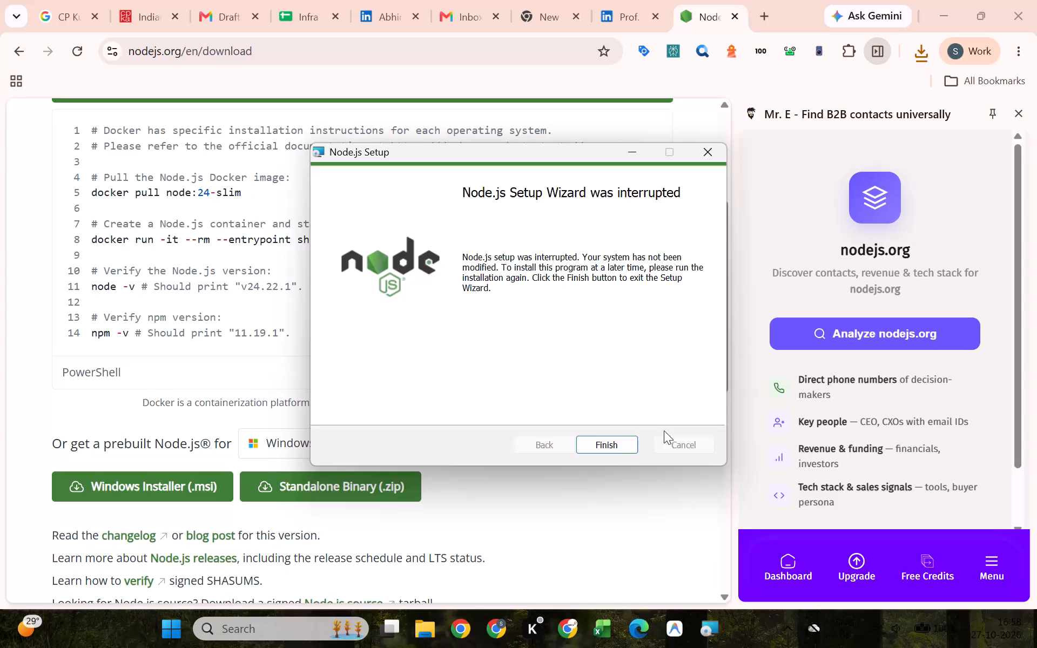
Exit the interrupted Node.js setup wizard and close the Node.js download page in the browser.
{"action": "left_click", "coordinate": [627, 447]}
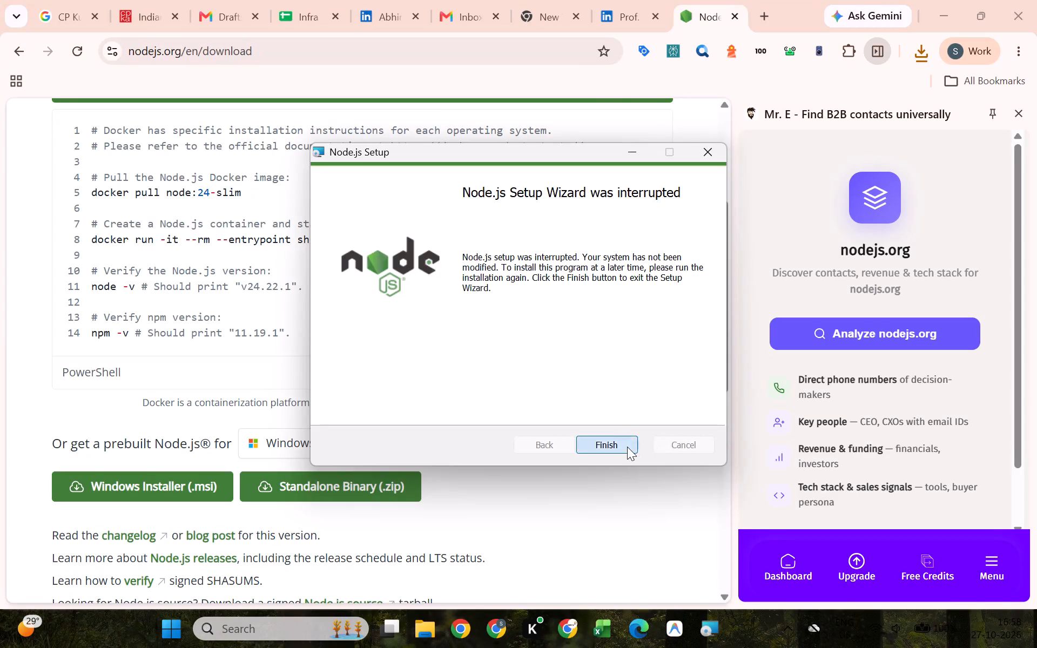
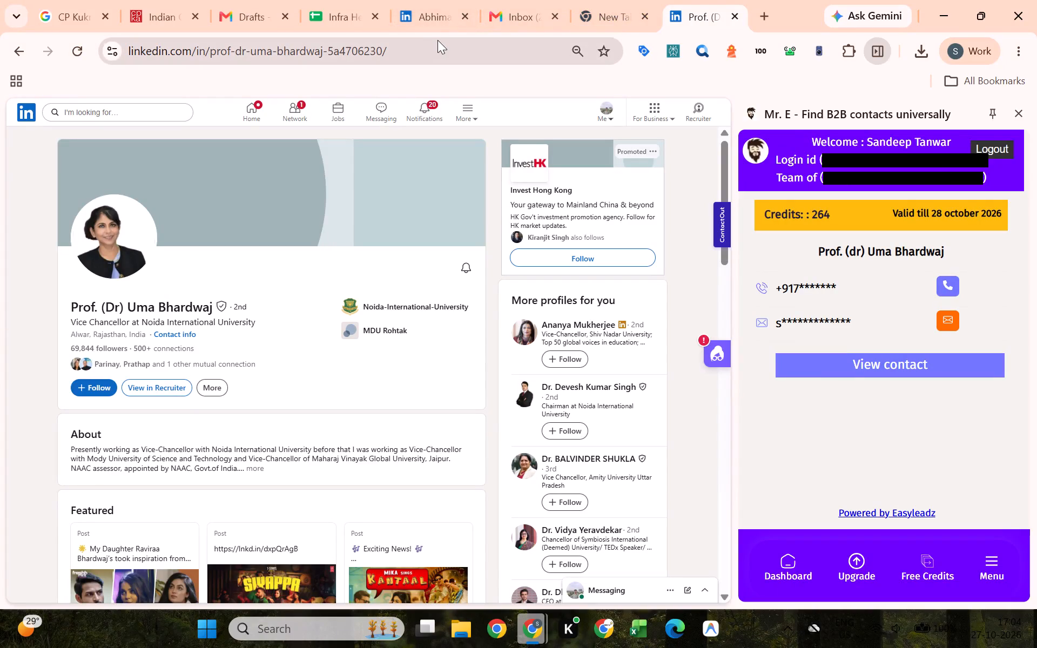
{"action": "left_click", "coordinate": [437, 40]}
{"action": "key", "text": "ctrl+v"}
{"action": "key", "text": "Return"}
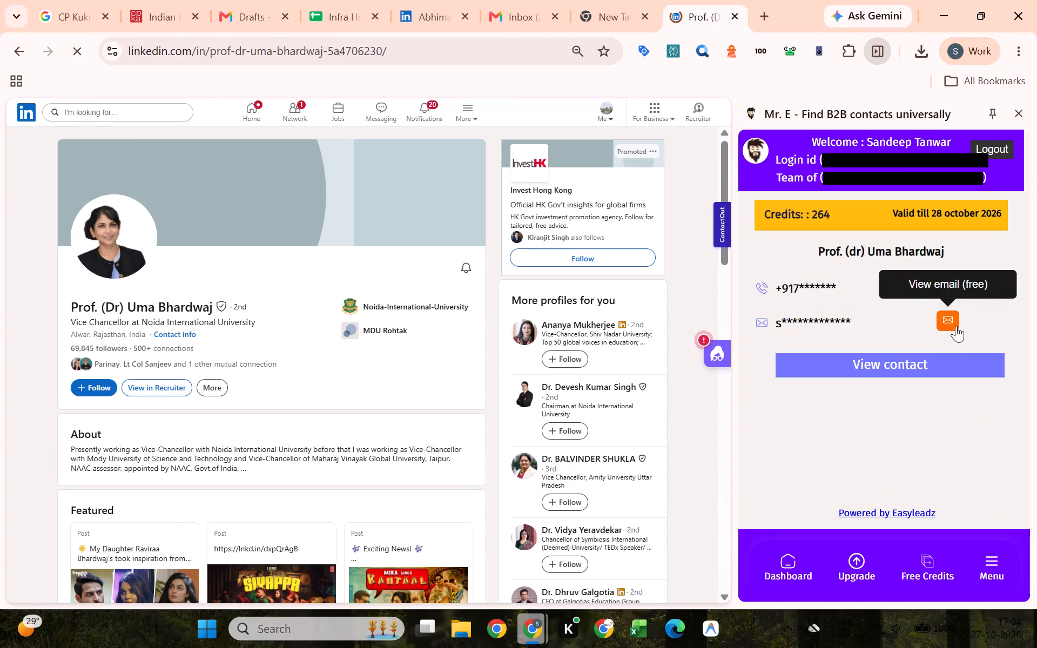
{"action": "left_click", "coordinate": [956, 326]}
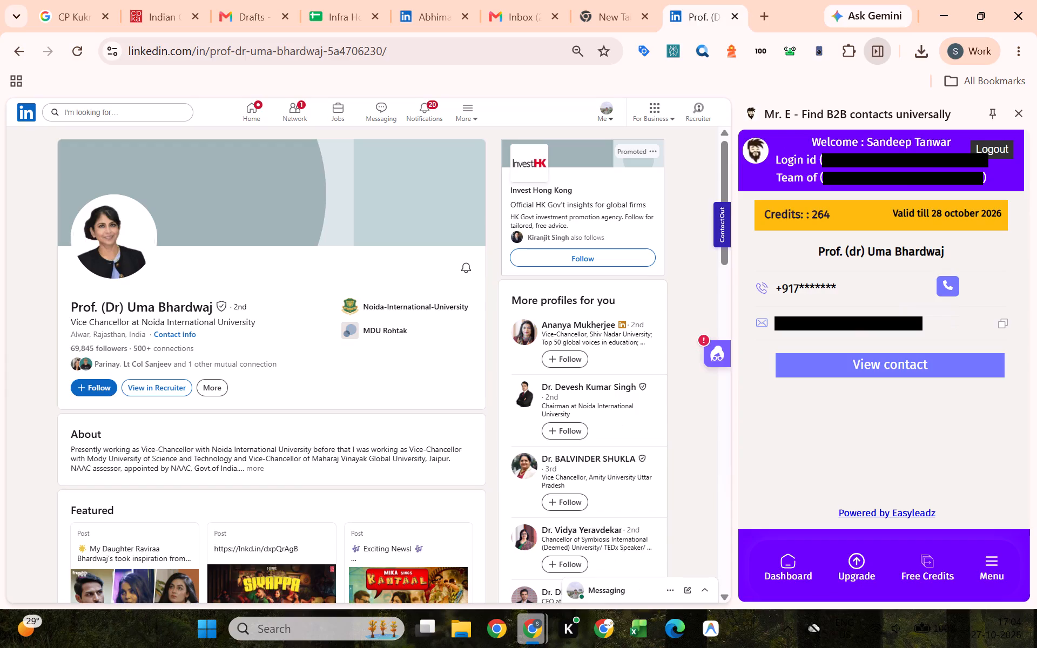
Copy the revealed email of Noida International University's vice chancellor into the Email column of row 8 in the Excel outreach list.
{"action": "left_click", "coordinate": [1003, 321]}
{"action": "key", "text": "ctrl+c"}
{"action": "key", "text": "alt+Tab"}
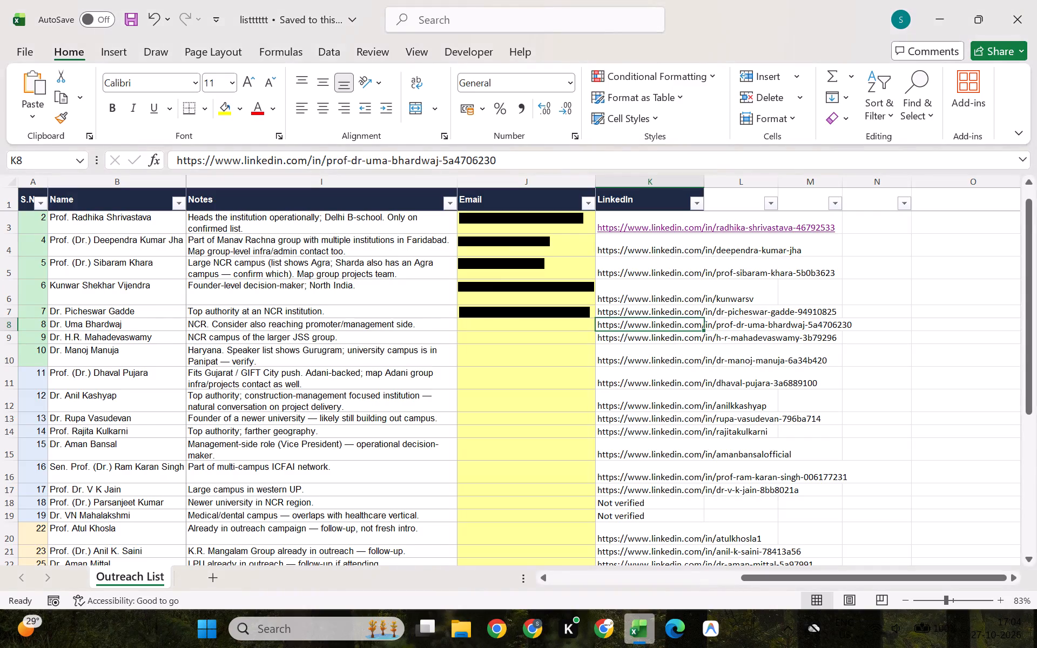
{"action": "key", "text": "Left"}
{"action": "key", "text": "ctrl+v"}
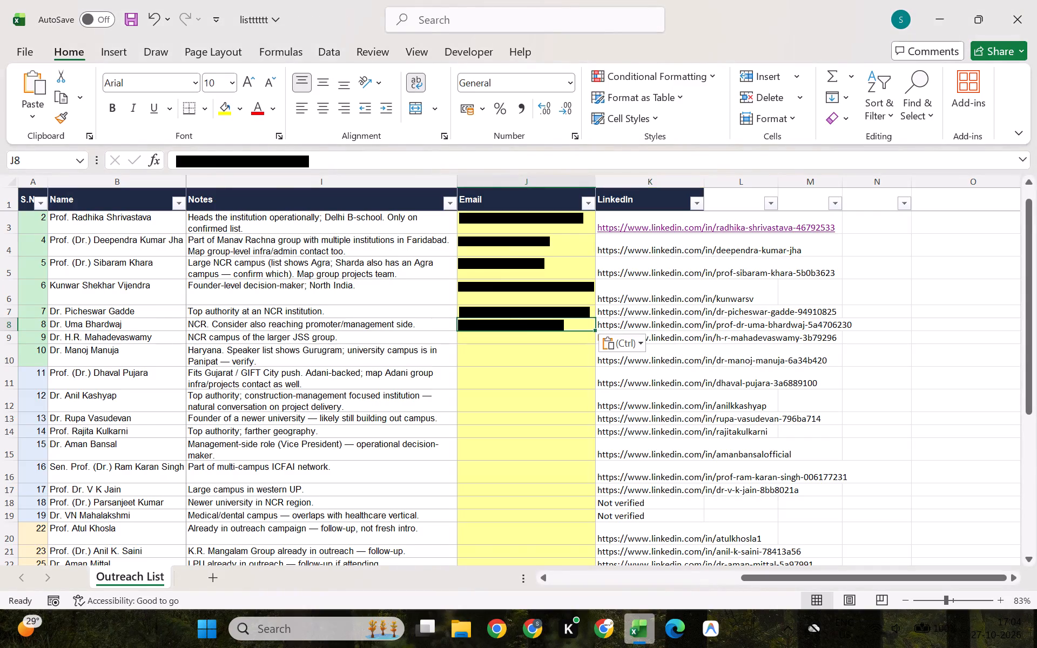
Review the row 8 details in the sheet and the Experience section of the vice chancellor's LinkedIn profile in Chrome, returning to Excel.
{"action": "scroll", "coordinate": [577, 393], "scroll_direction": "right", "scroll_amount": 5}
{"action": "scroll", "coordinate": [577, 393], "scroll_direction": "left", "scroll_amount": 2}
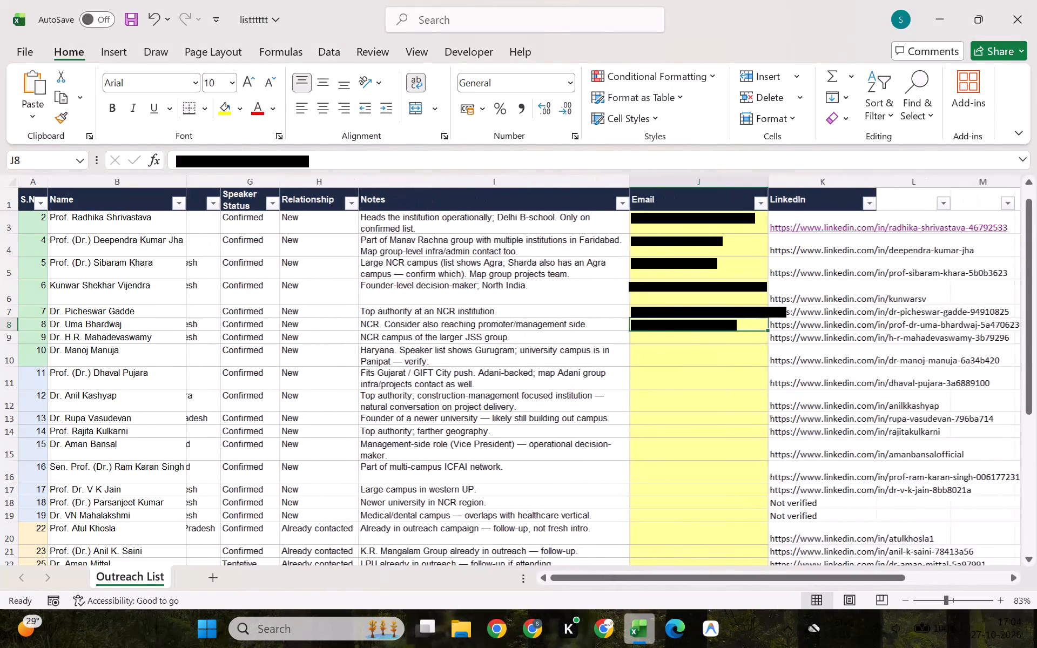
{"action": "scroll", "coordinate": [577, 393], "scroll_direction": "left", "scroll_amount": 3}
{"action": "key", "text": "alt+Tab"}
{"action": "scroll", "coordinate": [373, 440], "scroll_direction": "down", "scroll_amount": 1}
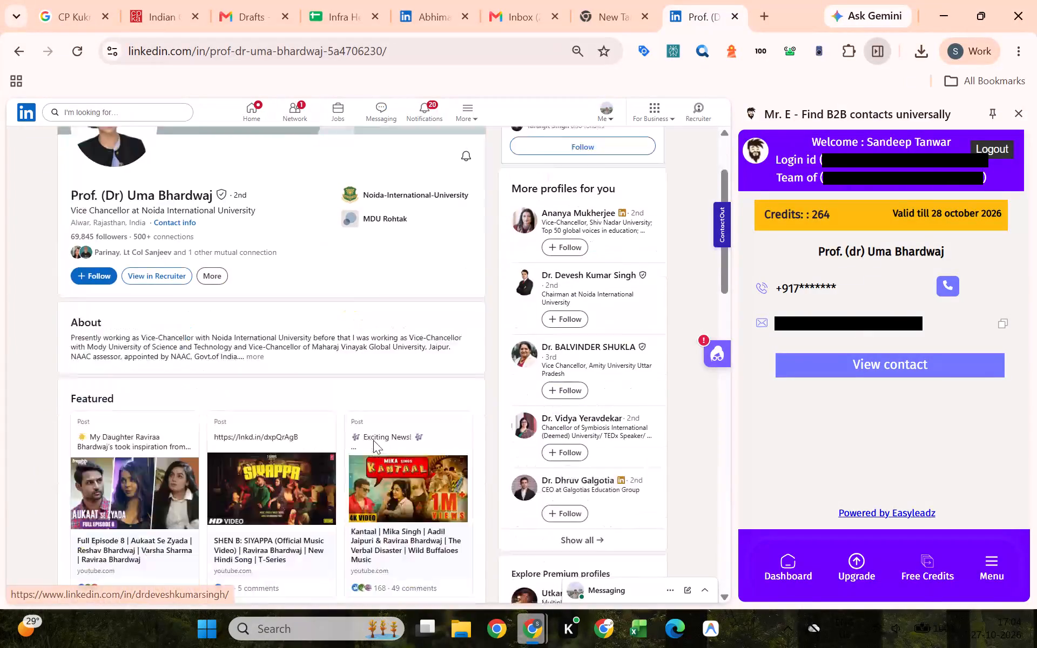
{"action": "scroll", "coordinate": [373, 440], "scroll_direction": "down", "scroll_amount": 7}
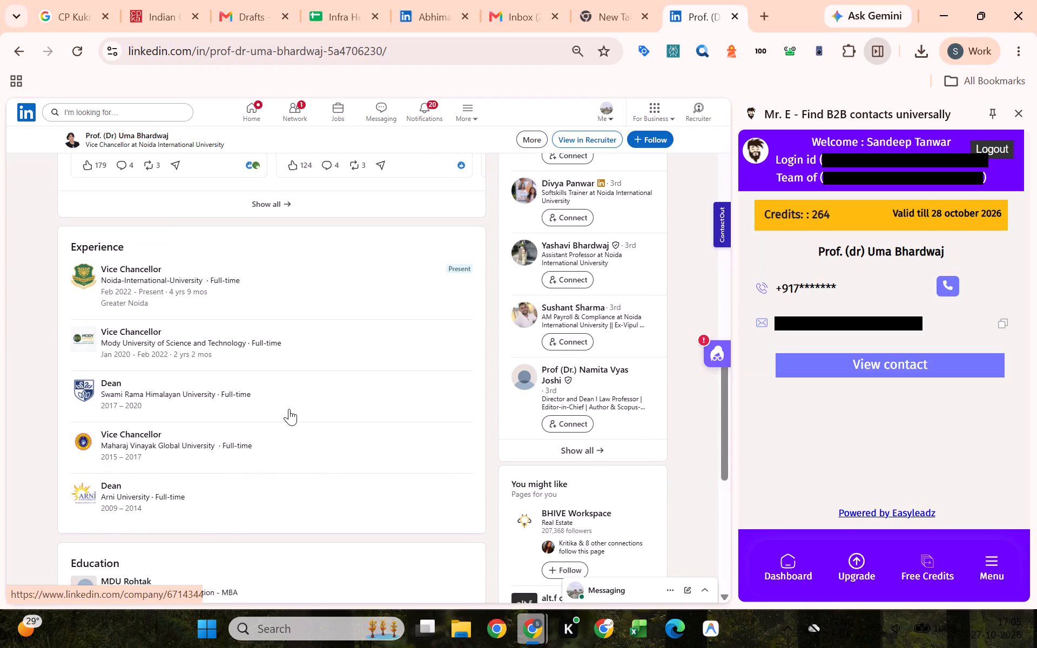
{"action": "scroll", "coordinate": [289, 409], "scroll_direction": "up", "scroll_amount": 9}
{"action": "key", "text": "alt+Tab"}
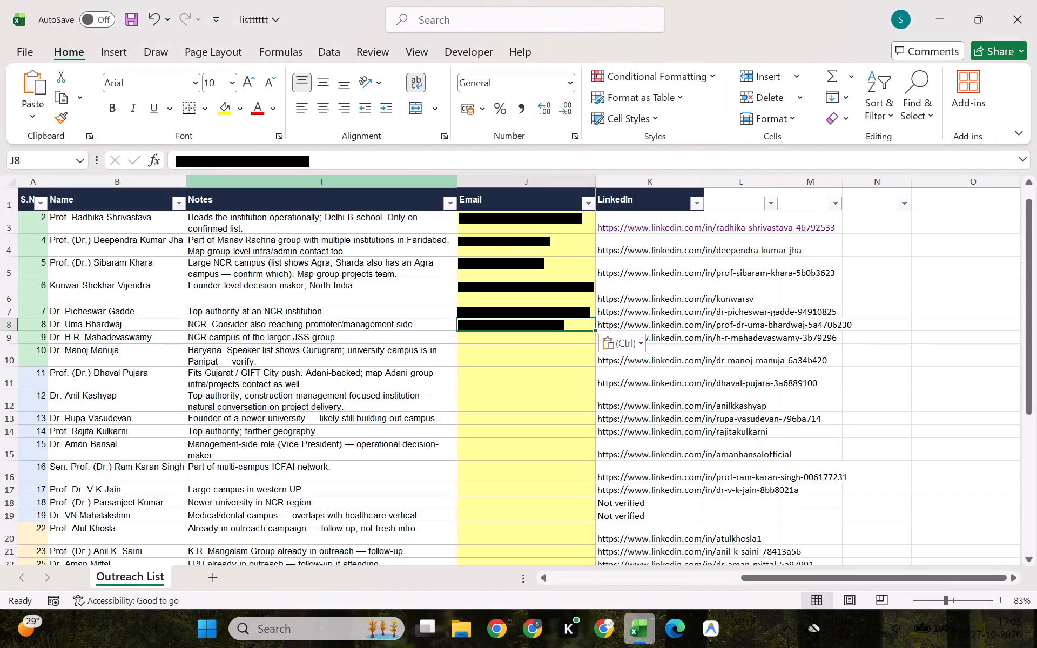
In the Excel outreach list, apply the red font colour to the email in J8.
{"action": "left_click", "coordinate": [258, 107]}
Open the LinkedIn profile listed in row 9 in Chrome and review the person's experience history.
{"action": "left_click", "coordinate": [644, 338]}
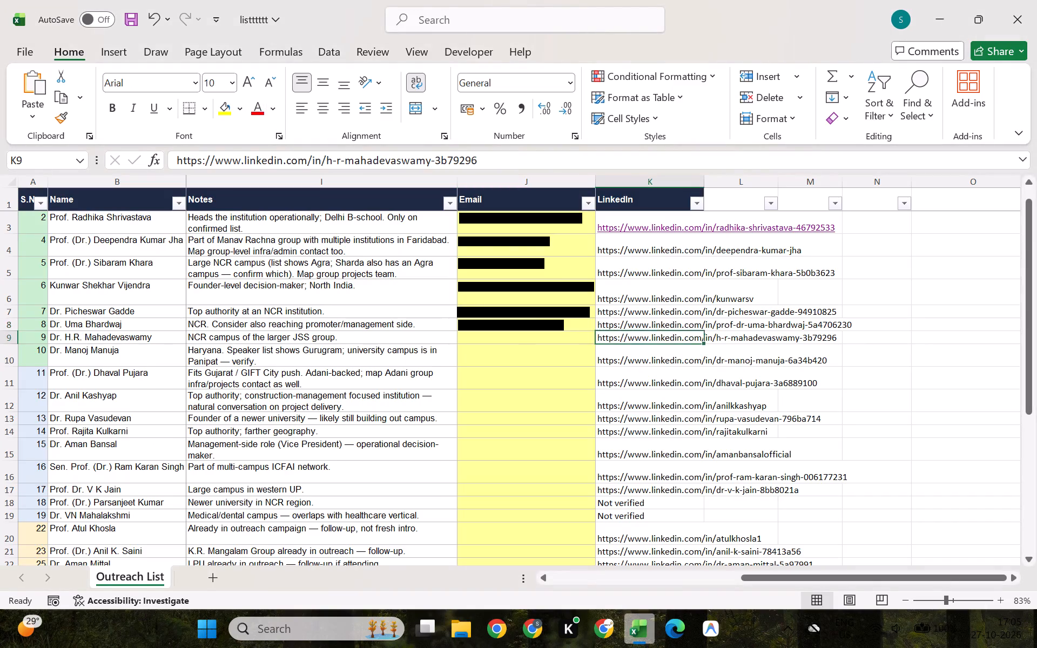
{"action": "key", "text": "ctrl+c"}
{"action": "key", "text": "alt+Tab"}
{"action": "left_click", "coordinate": [454, 38]}
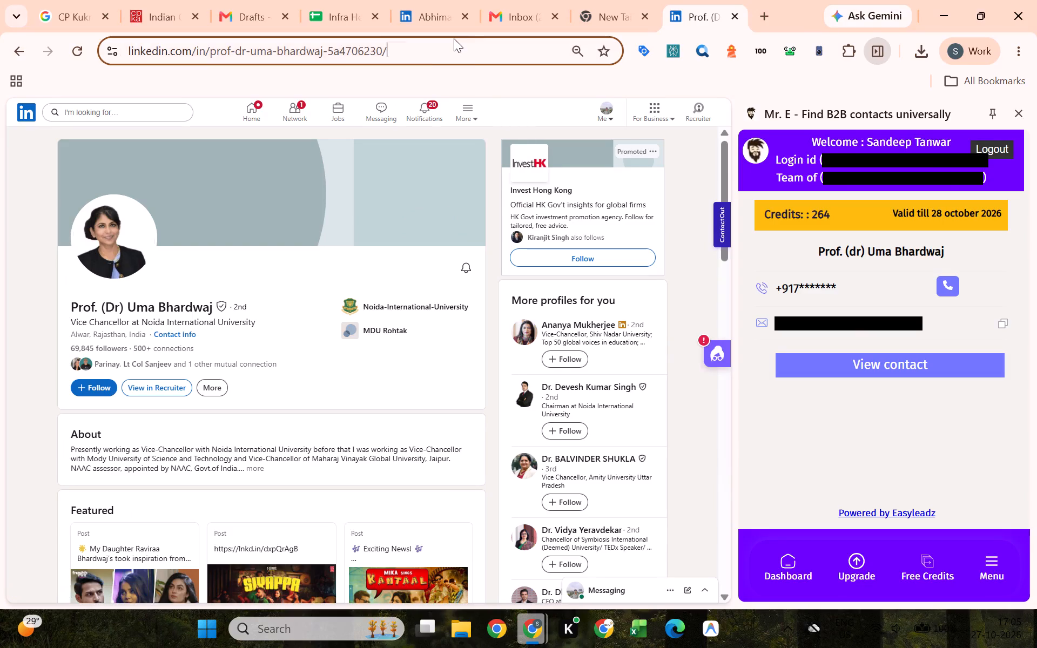
{"action": "key", "text": "ctrl+v"}
{"action": "key", "text": "Return"}
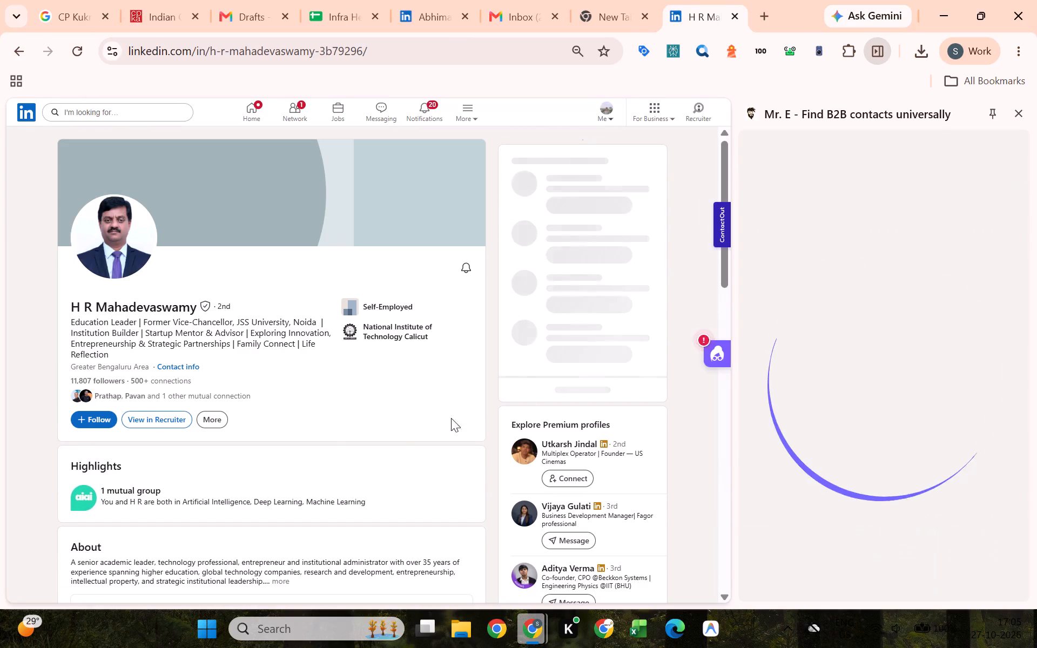
{"action": "scroll", "coordinate": [330, 430], "scroll_direction": "down", "scroll_amount": 2}
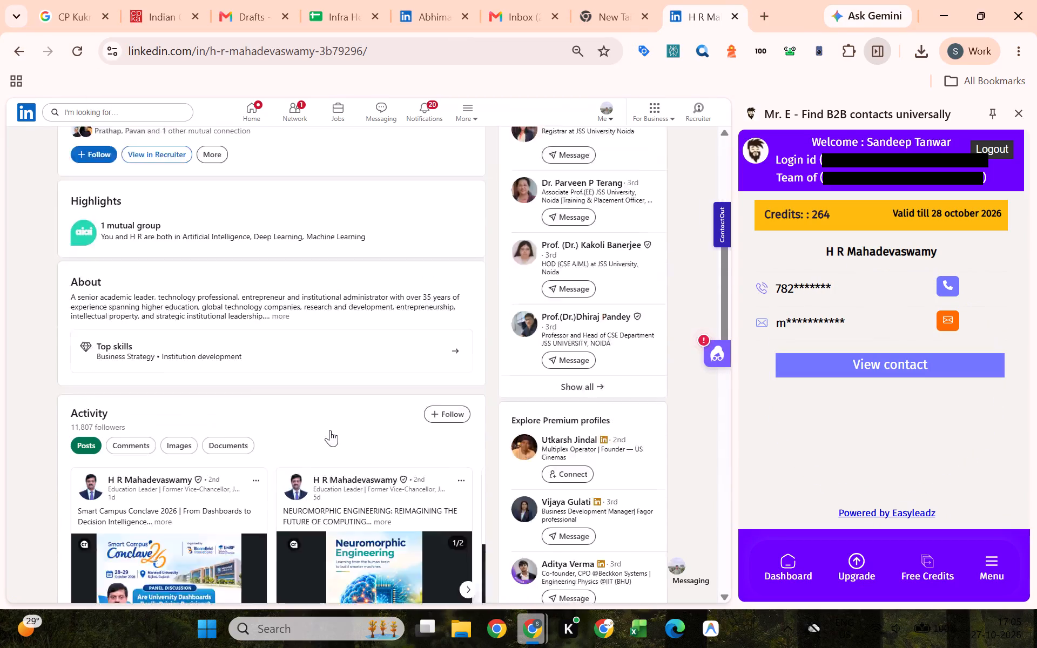
{"action": "scroll", "coordinate": [330, 430], "scroll_direction": "down", "scroll_amount": 4}
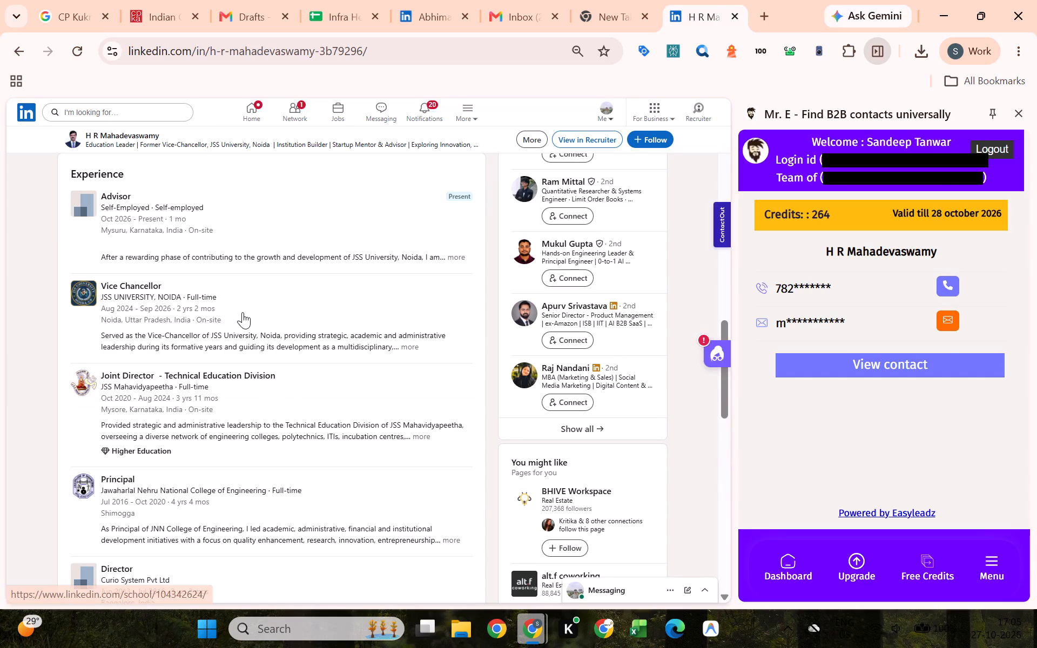
Switch to the Excel outreach list and delete row 9, the JSS University vice chancellor's entry.
{"action": "key", "text": "alt+Tab"}
{"action": "scroll", "coordinate": [260, 341], "scroll_direction": "right", "scroll_amount": 3}
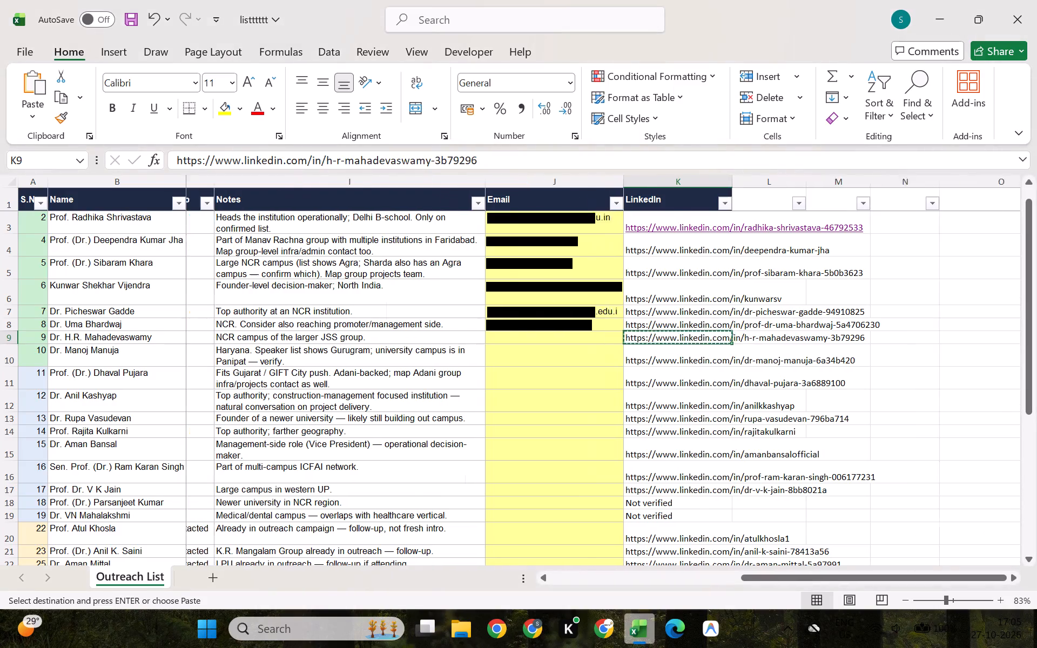
{"action": "scroll", "coordinate": [260, 341], "scroll_direction": "right", "scroll_amount": 2}
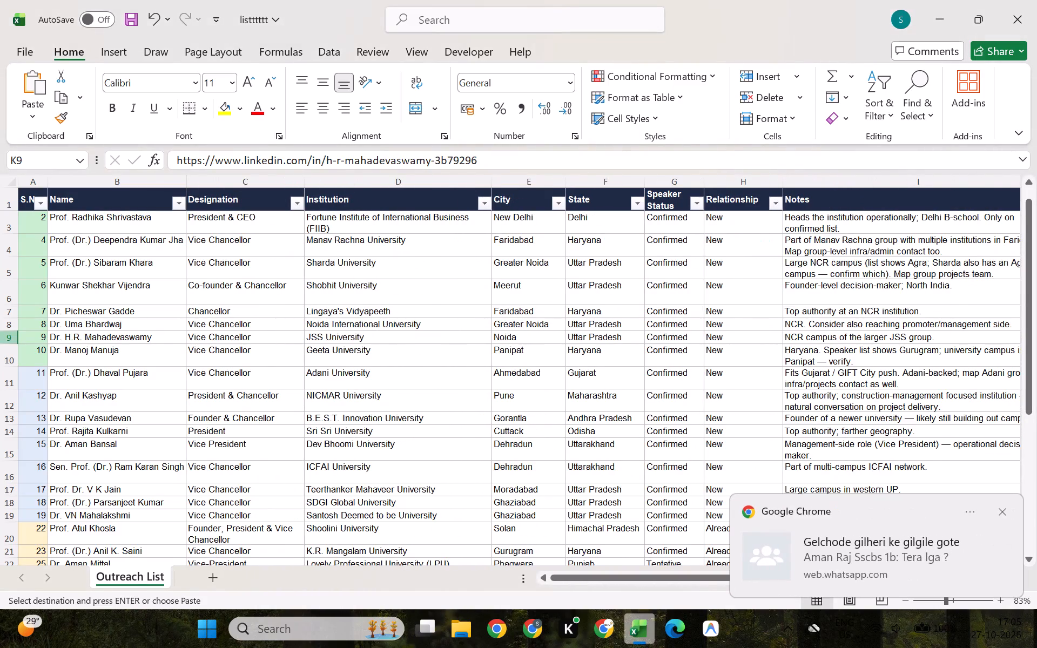
{"action": "left_click", "coordinate": [8, 341]}
{"action": "left_click", "coordinate": [11, 338]}
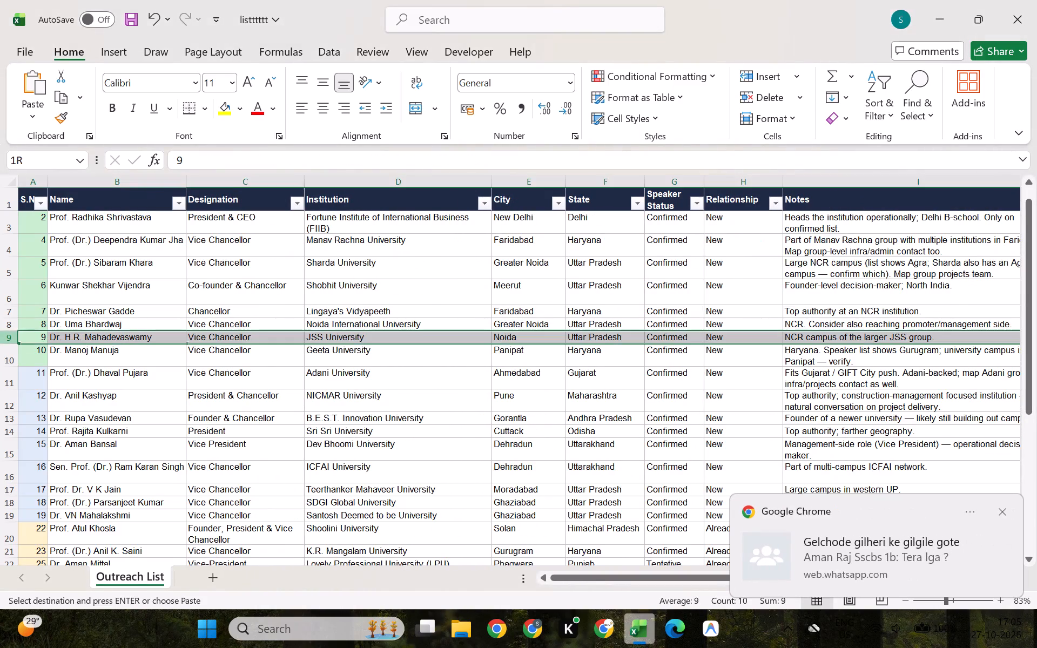
{"action": "right_click", "coordinate": [11, 338]}
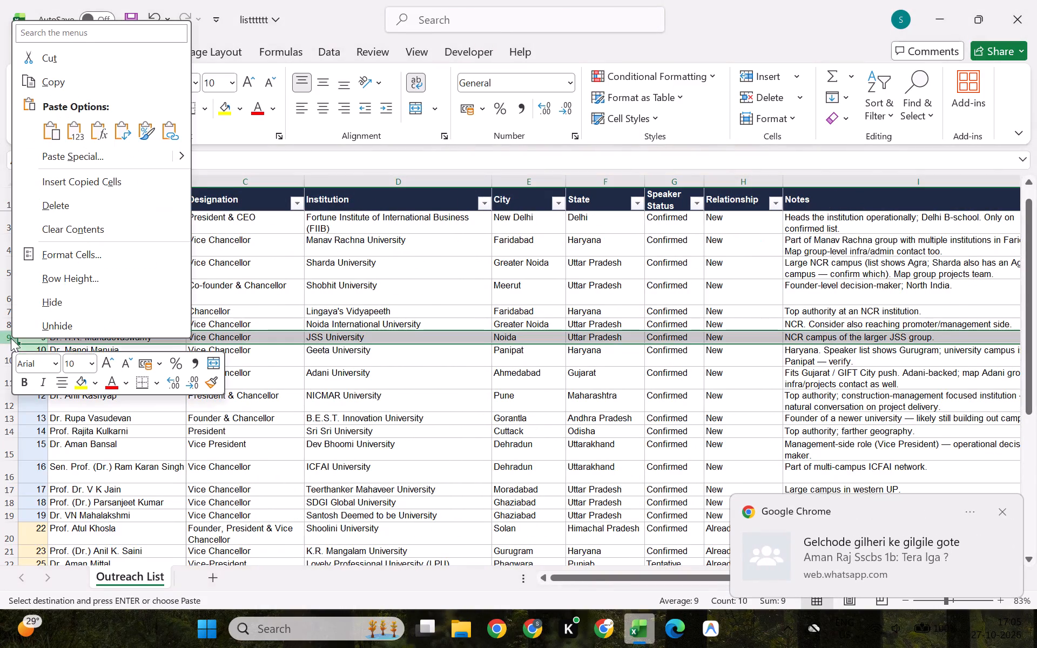
{"action": "left_click", "coordinate": [81, 208]}
Load the LinkedIn profile of Geeta University's vice chancellor from K9 in Chrome and reveal the email with Mr. E.
{"action": "scroll", "coordinate": [348, 364], "scroll_direction": "left", "scroll_amount": 6}
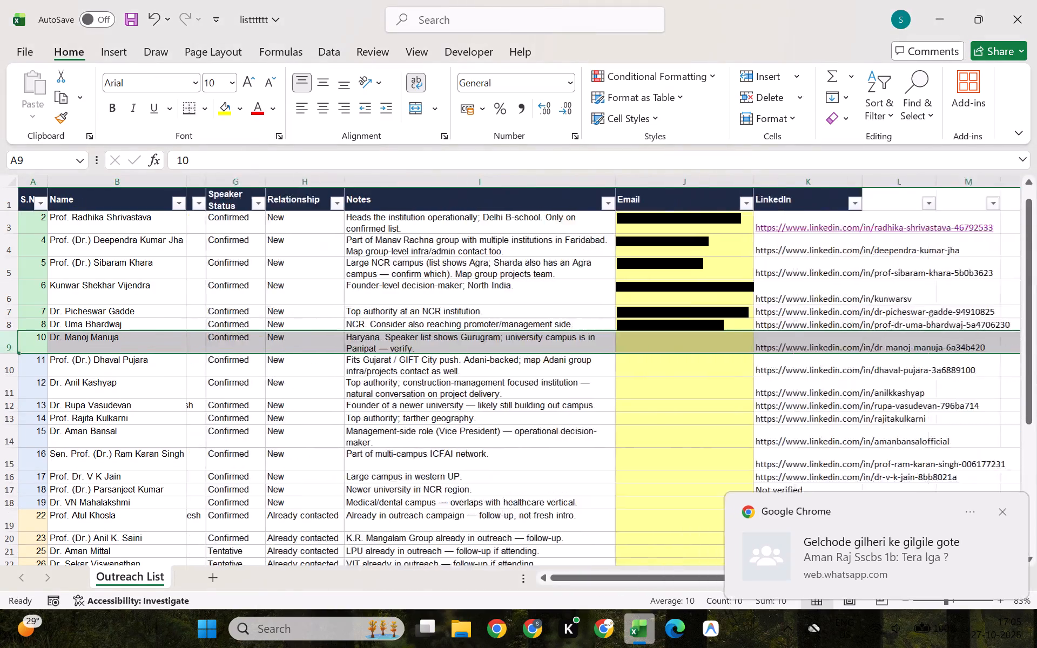
{"action": "scroll", "coordinate": [348, 364], "scroll_direction": "right", "scroll_amount": 5}
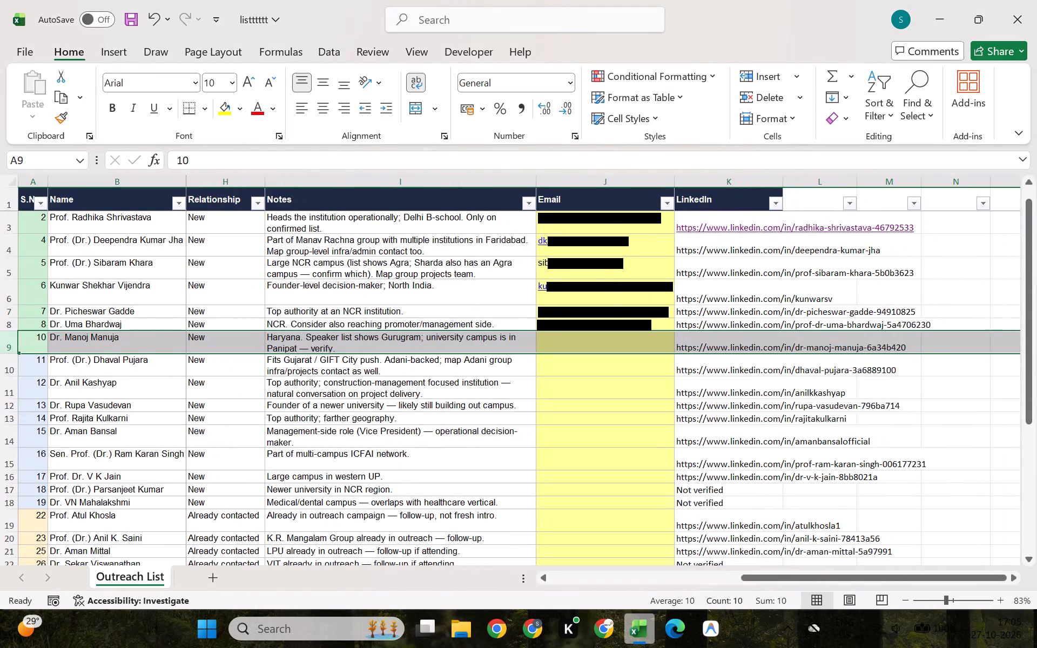
{"action": "left_click", "coordinate": [705, 341]}
{"action": "key", "text": "ctrl+c"}
{"action": "key", "text": "alt+Tab"}
{"action": "left_click", "coordinate": [331, 52]}
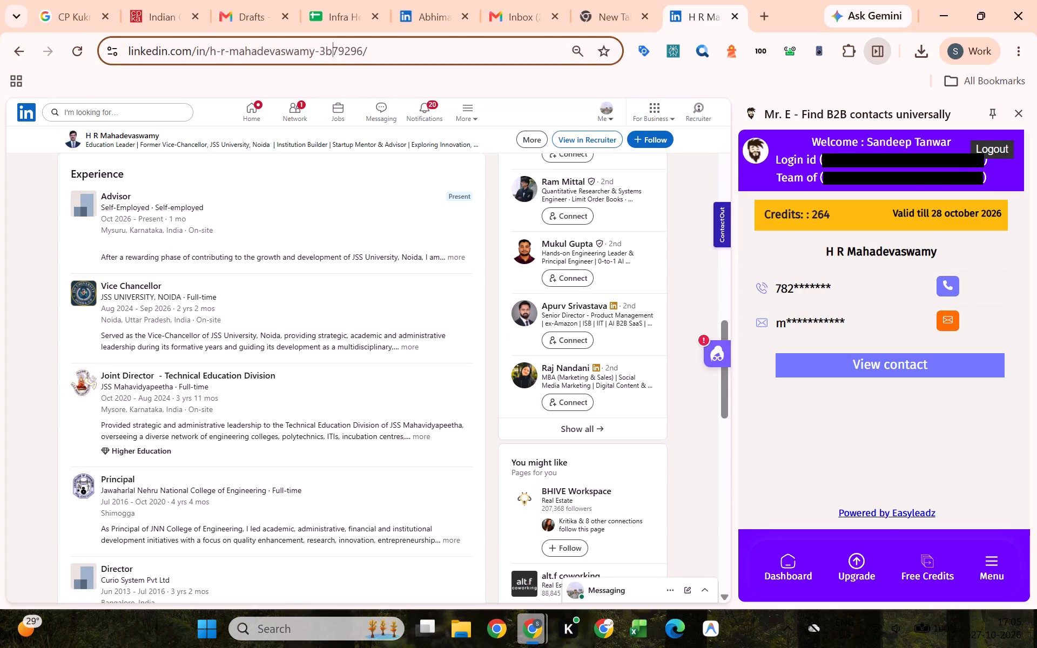
{"action": "key", "text": "ctrl+v"}
{"action": "key", "text": "Return"}
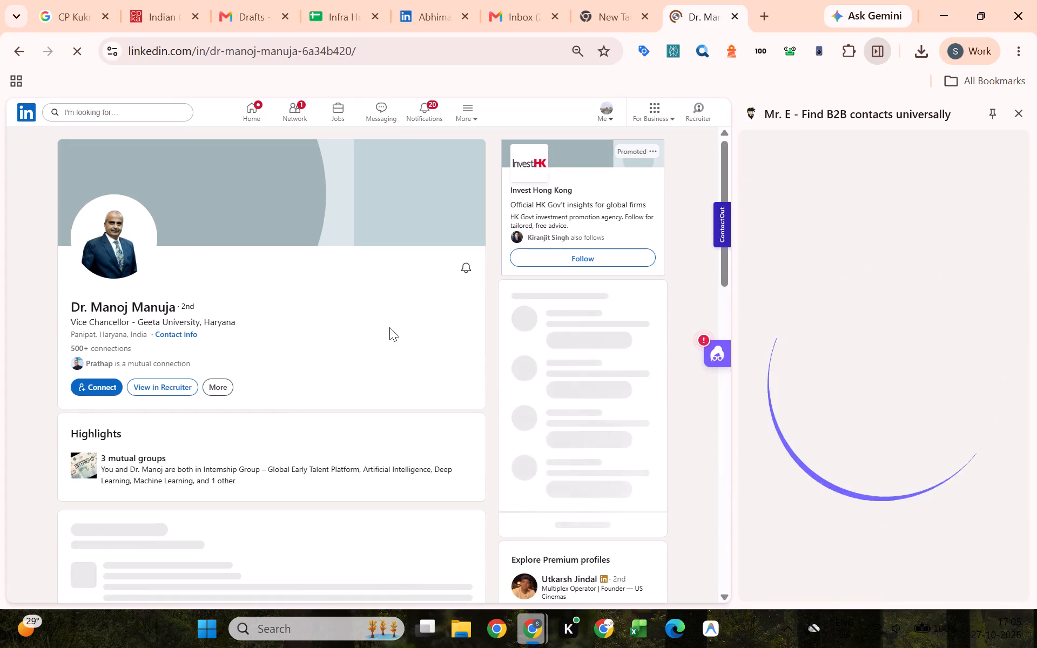
{"action": "left_click", "coordinate": [940, 320]}
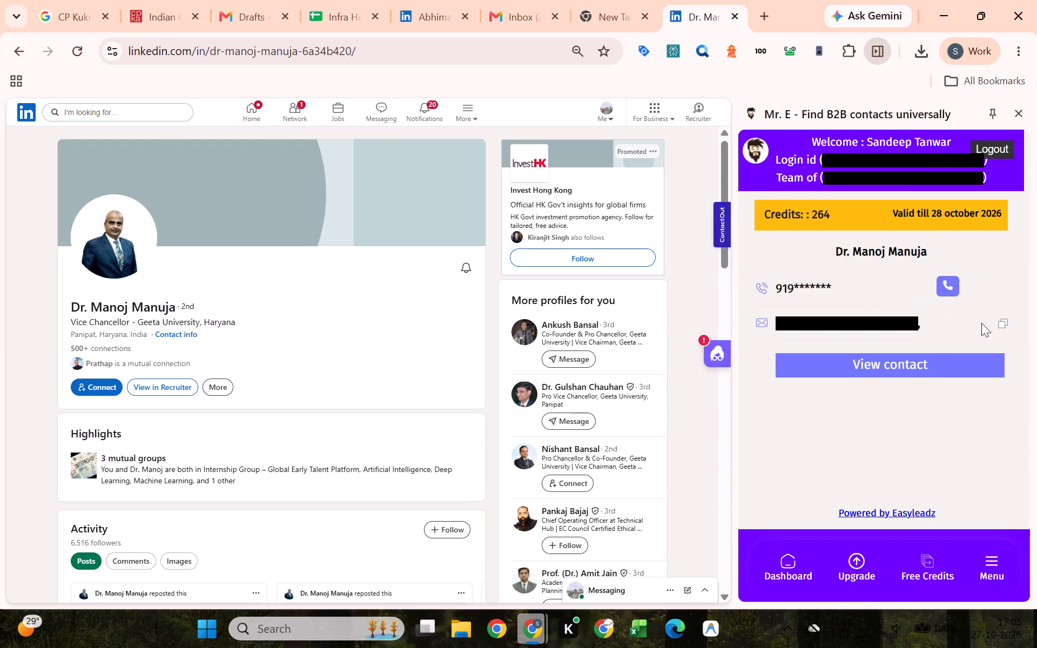
Copy the revealed email of Geeta University's vice chancellor into J9 of the Excel outreach list.
{"action": "left_click", "coordinate": [995, 327]}
{"action": "key", "text": "alt+Tab"}
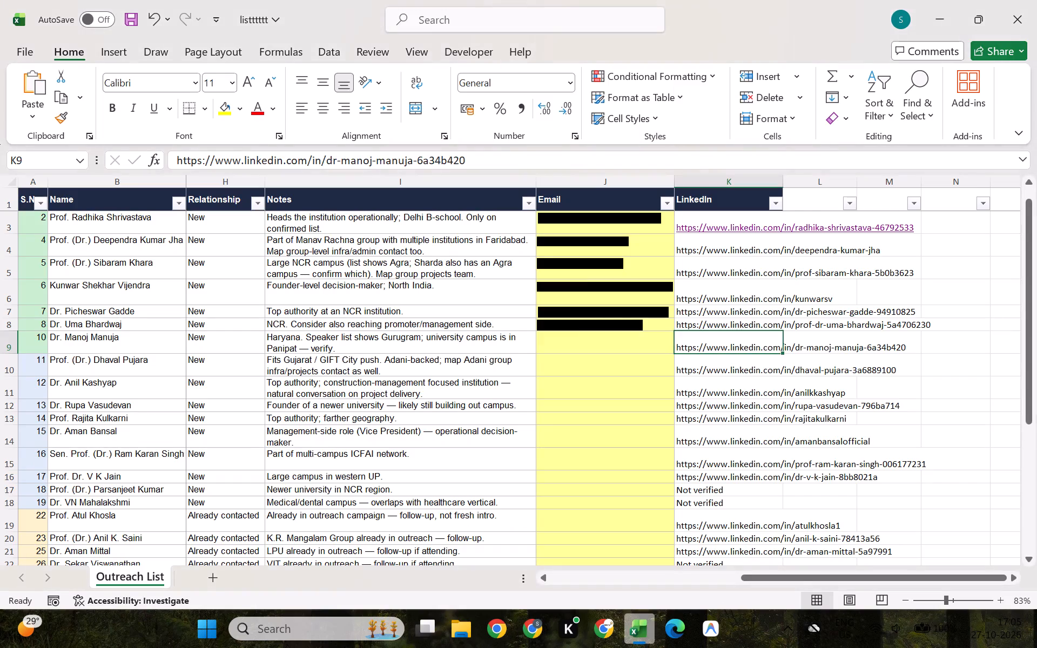
{"action": "key", "text": "Left"}
{"action": "key", "text": "ctrl+v"}
Load the LinkedIn profile of Adani University's vice chancellor from K10 in Chrome.
{"action": "left_click", "coordinate": [751, 363]}
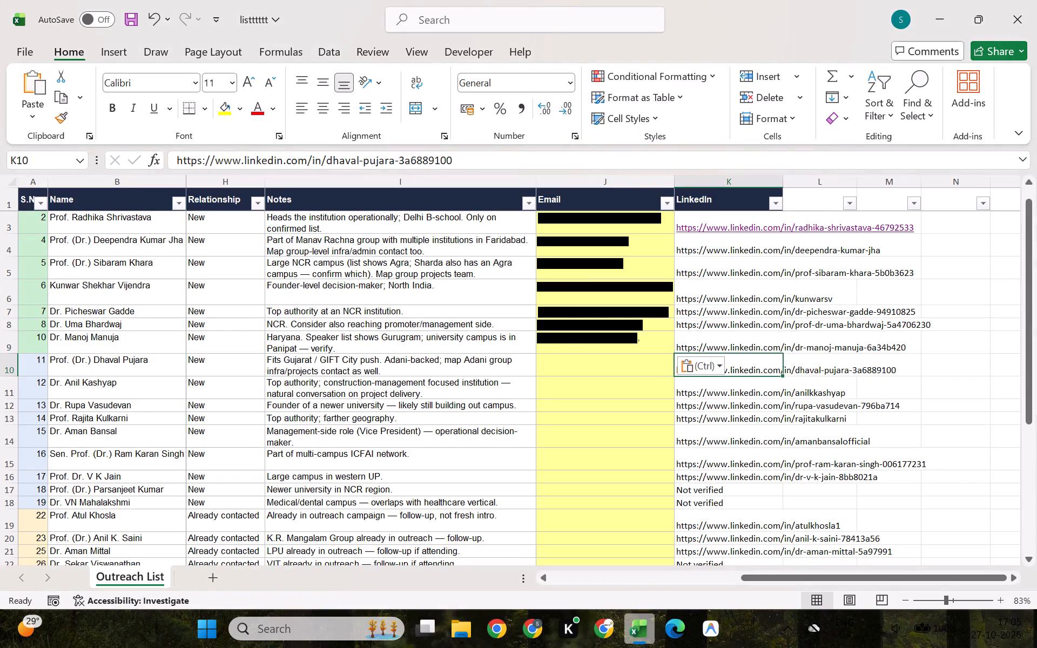
{"action": "key", "text": "ctrl+c"}
{"action": "key", "text": "alt+Tab"}
{"action": "left_click", "coordinate": [426, 50]}
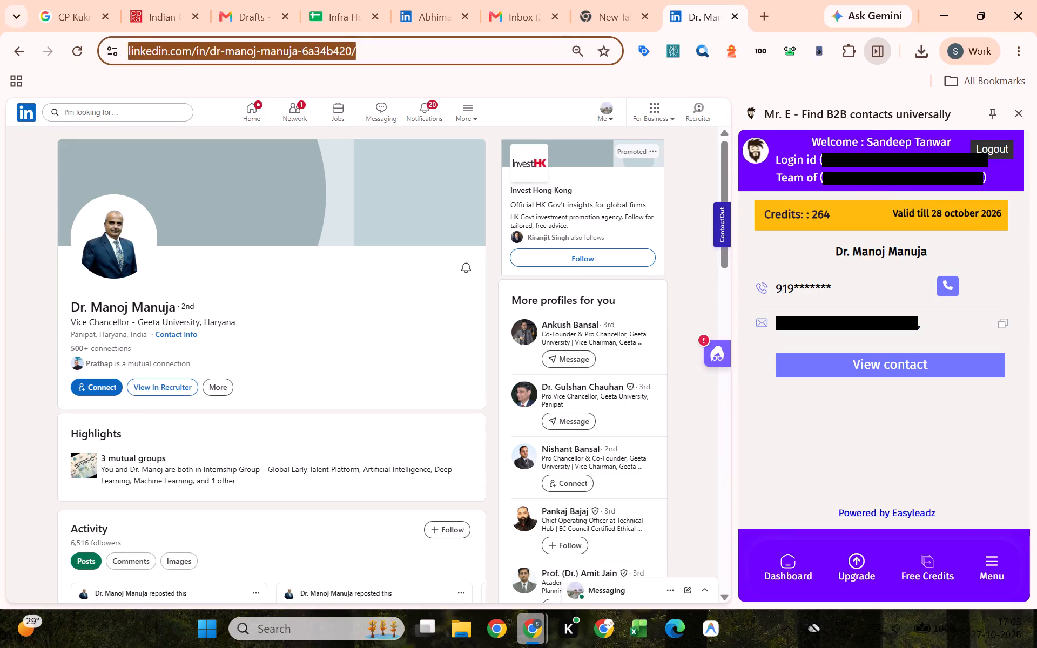
{"action": "key", "text": "ctrl+v"}
{"action": "key", "text": "Return"}
In the Excel outreach list, renumber the serial number column by filling the series down from its first entries.
{"action": "key", "text": "alt+Tab"}
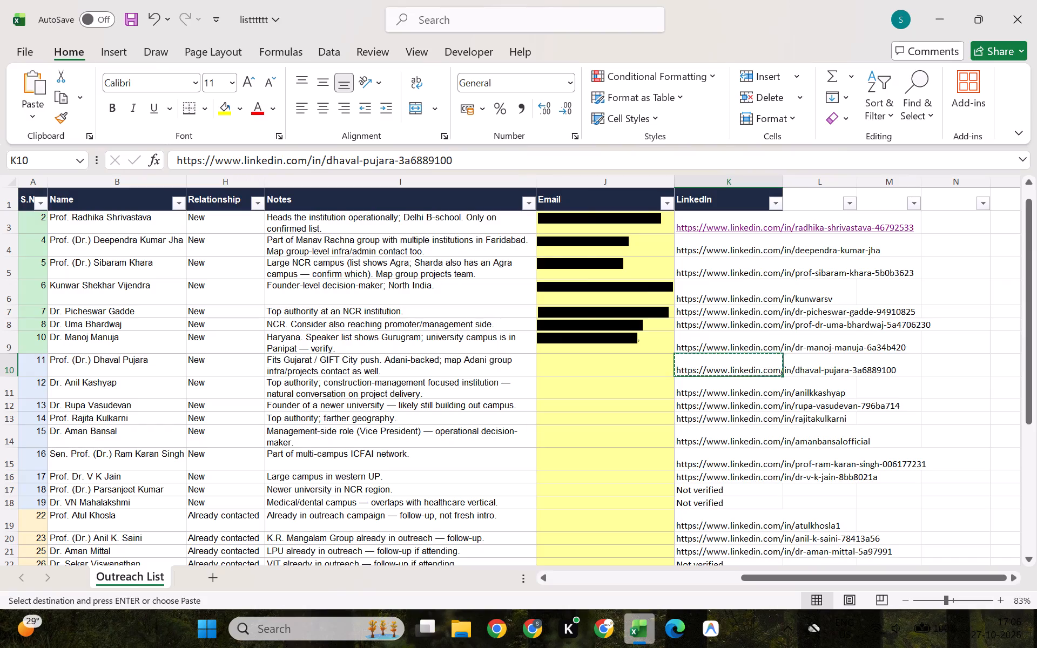
{"action": "scroll", "coordinate": [461, 367], "scroll_direction": "right", "scroll_amount": 1}
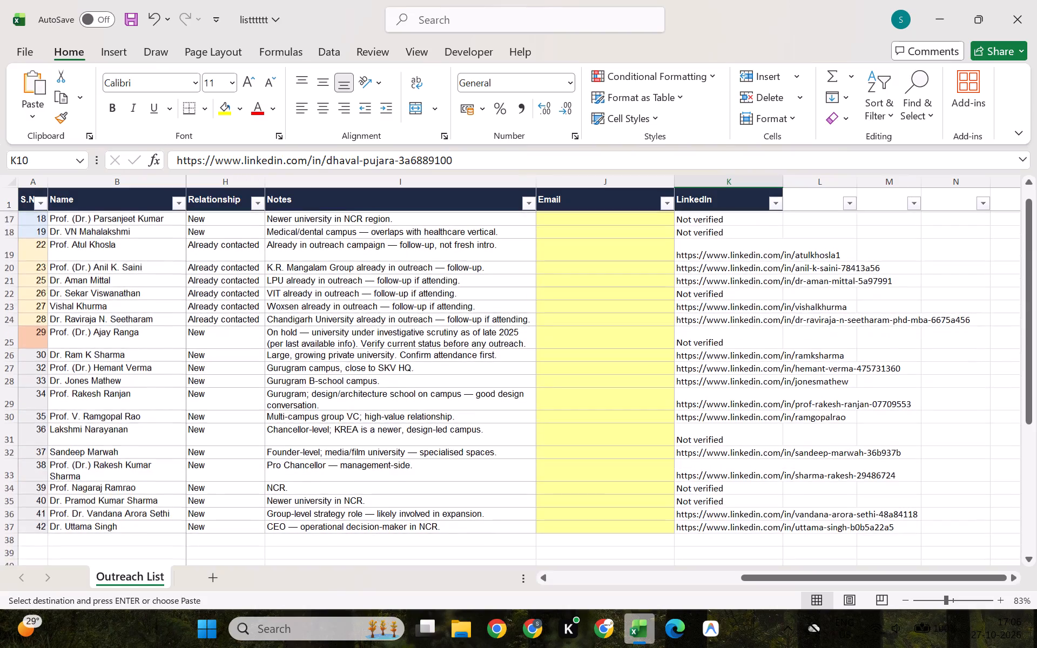
{"action": "scroll", "coordinate": [461, 367], "scroll_direction": "right", "scroll_amount": 1}
{"action": "scroll", "coordinate": [461, 367], "scroll_direction": "up", "scroll_amount": 3}
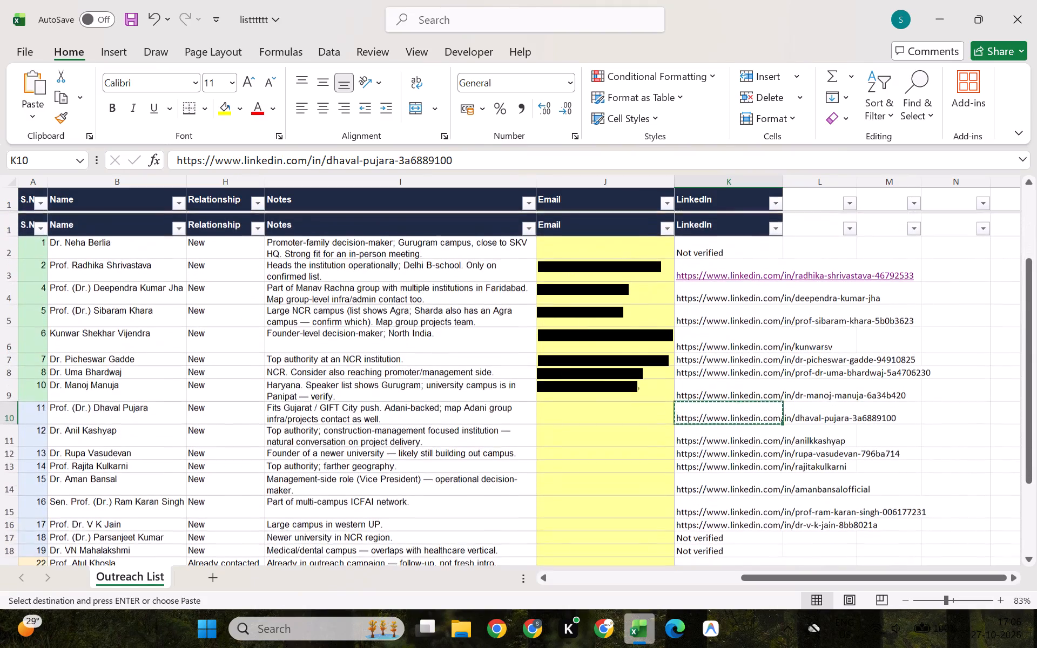
{"action": "left_click_drag", "start_coordinate": [40, 219], "coordinate": [38, 266]}
{"action": "double_click", "coordinate": [47, 275]}
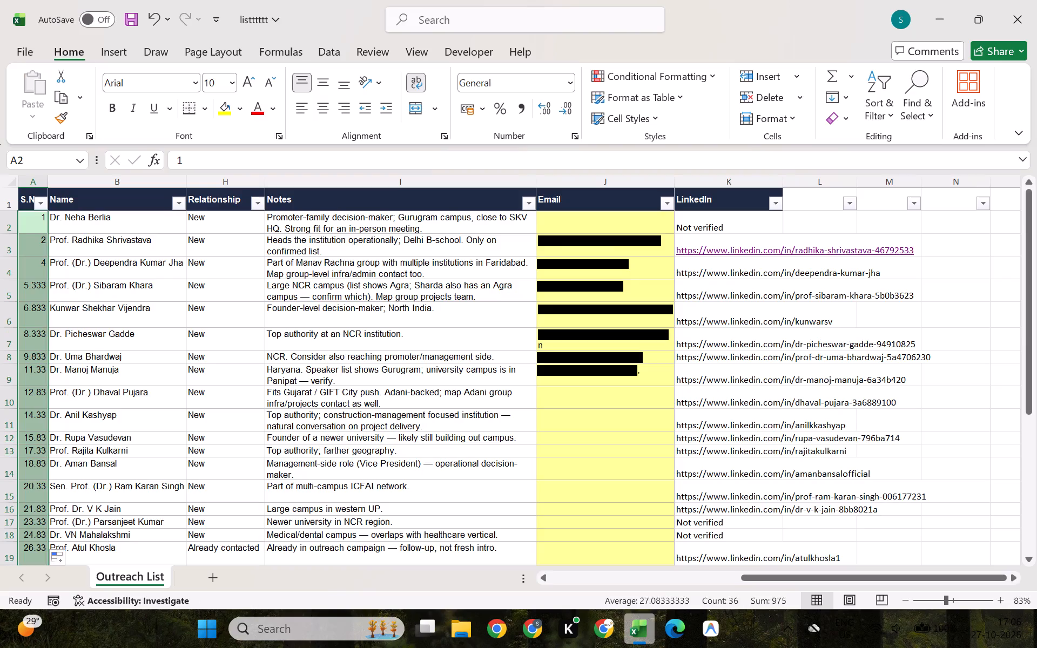
{"action": "left_click", "coordinate": [38, 231]}
{"action": "left_click_drag", "start_coordinate": [38, 217], "coordinate": [35, 273]}
{"action": "double_click", "coordinate": [47, 278]}
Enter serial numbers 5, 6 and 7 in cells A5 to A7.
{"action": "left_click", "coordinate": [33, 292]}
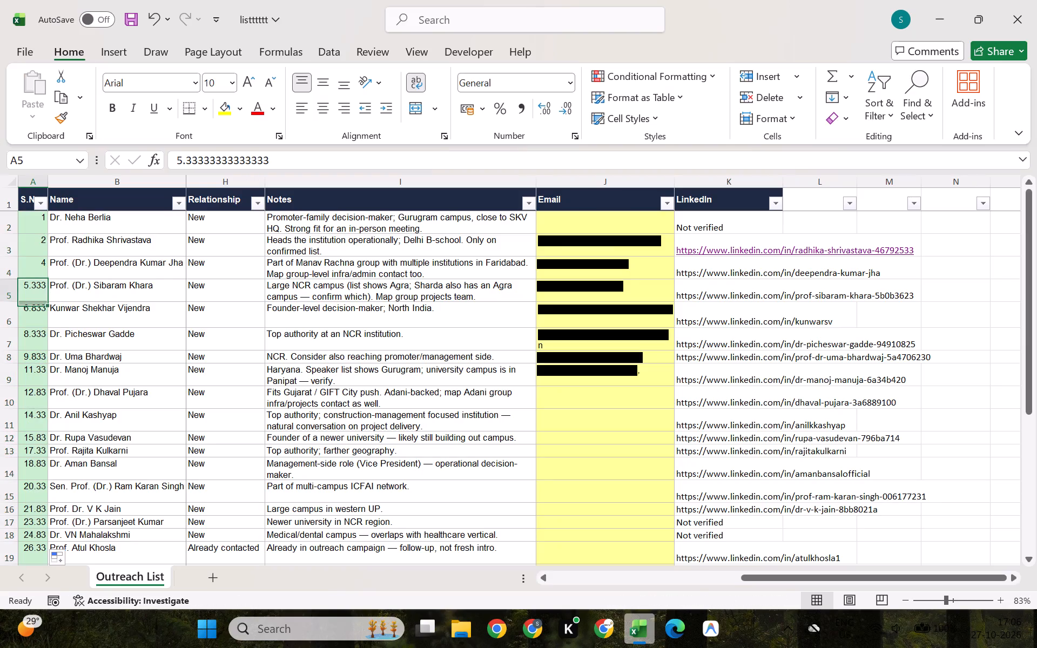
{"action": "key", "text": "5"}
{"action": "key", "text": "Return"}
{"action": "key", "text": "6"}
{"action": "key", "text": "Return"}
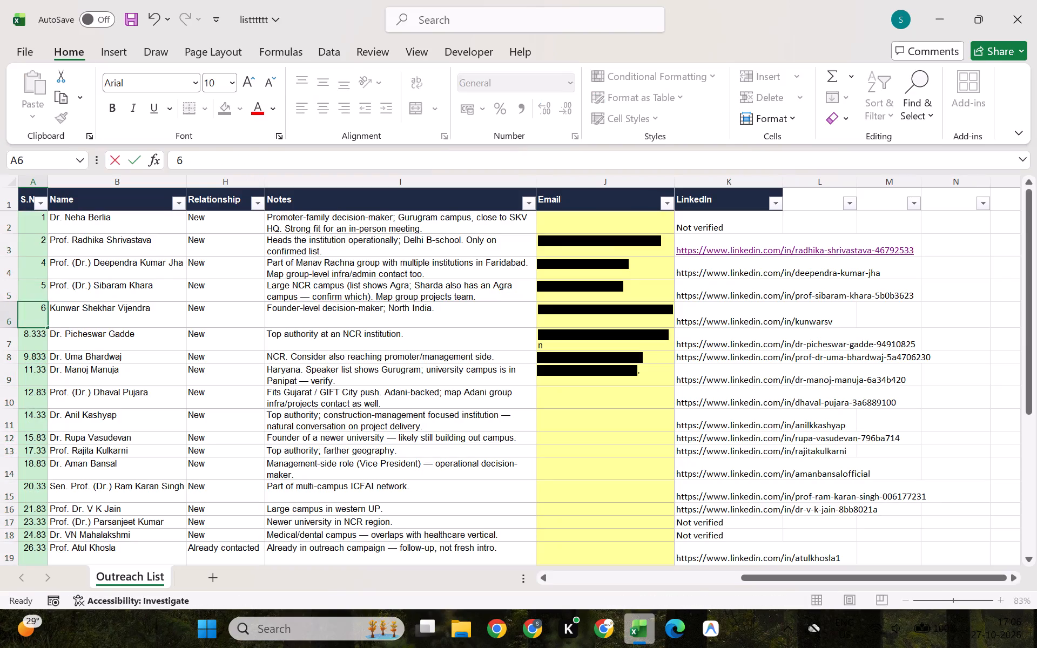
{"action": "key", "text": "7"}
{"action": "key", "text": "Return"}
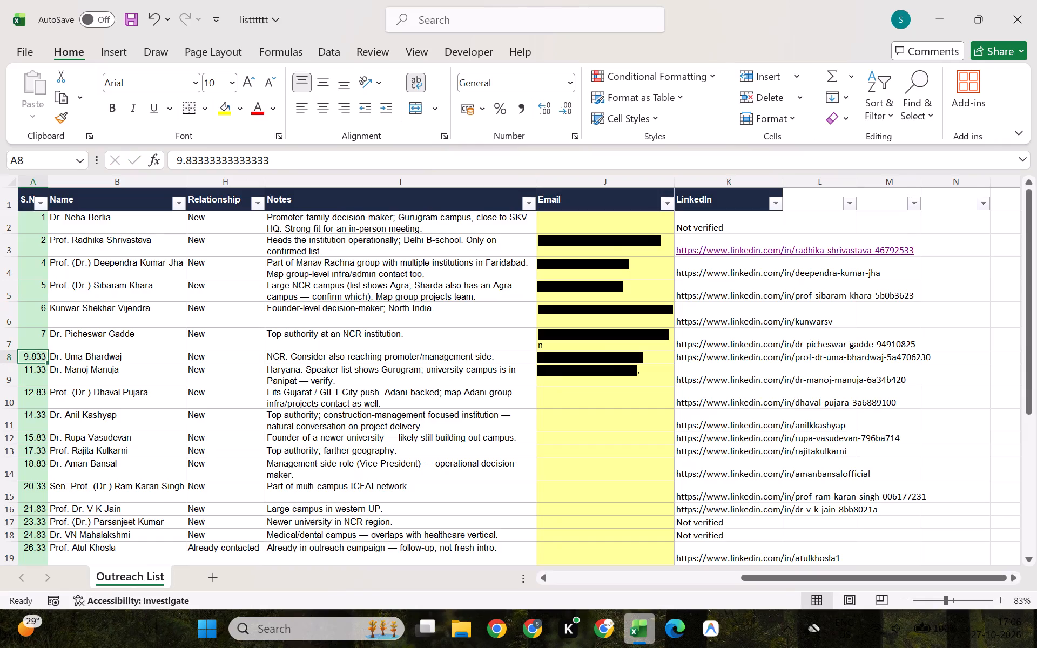
Enter serial numbers 3, 4, 5 and 6 in A4 to A7, and fill the A2:A7 series down to the end of the list.
{"action": "left_click", "coordinate": [36, 264]}
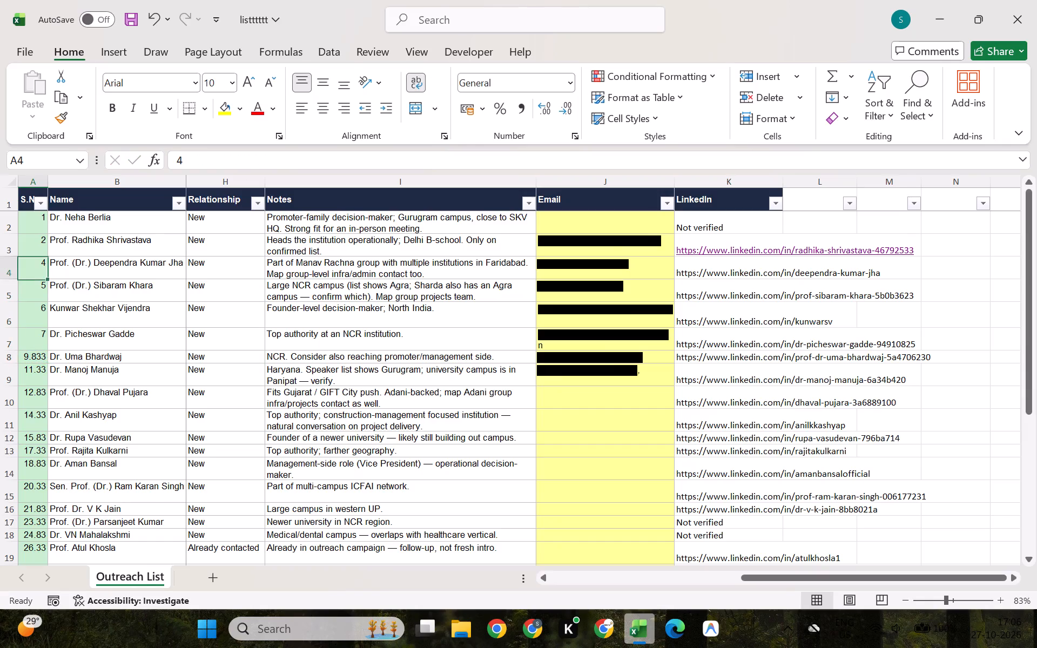
{"action": "key", "text": "3"}
{"action": "key", "text": "Return"}
{"action": "key", "text": "4"}
{"action": "key", "text": "Return"}
{"action": "key", "text": "5"}
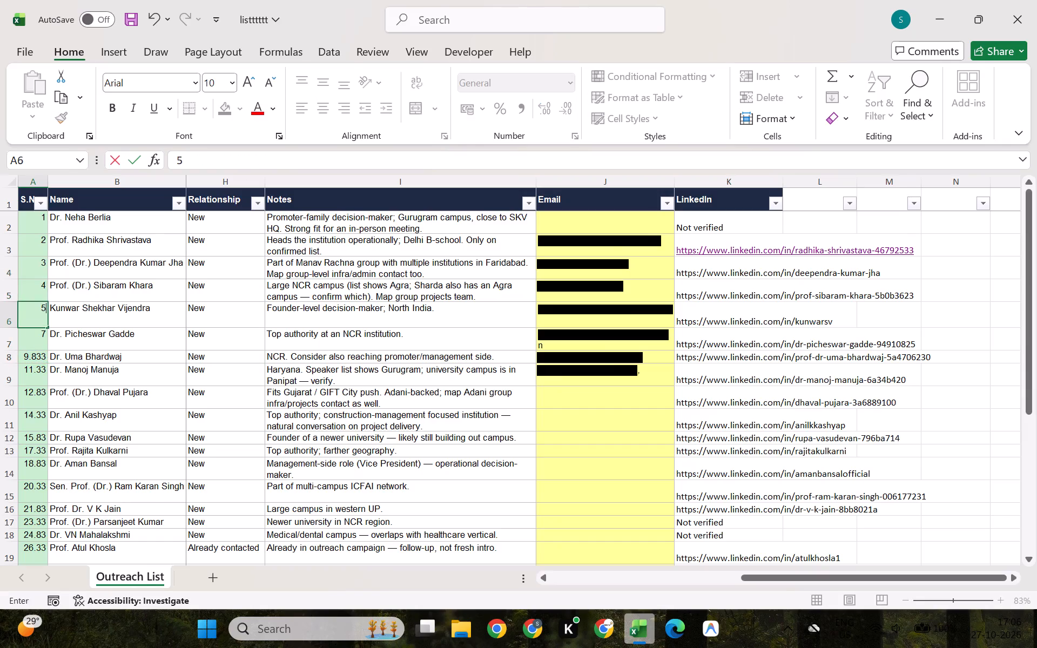
{"action": "key", "text": "Return"}
{"action": "key", "text": "6"}
{"action": "left_click_drag", "start_coordinate": [41, 221], "coordinate": [41, 275]}
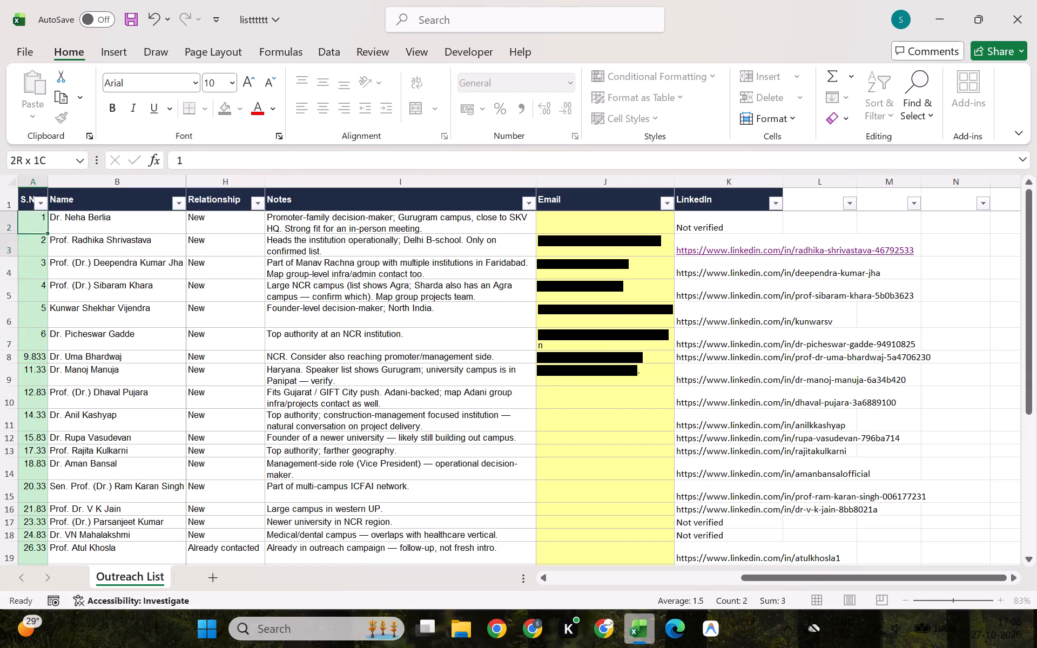
{"action": "left_click_drag", "start_coordinate": [41, 275], "coordinate": [39, 341]}
{"action": "double_click", "coordinate": [46, 350]}
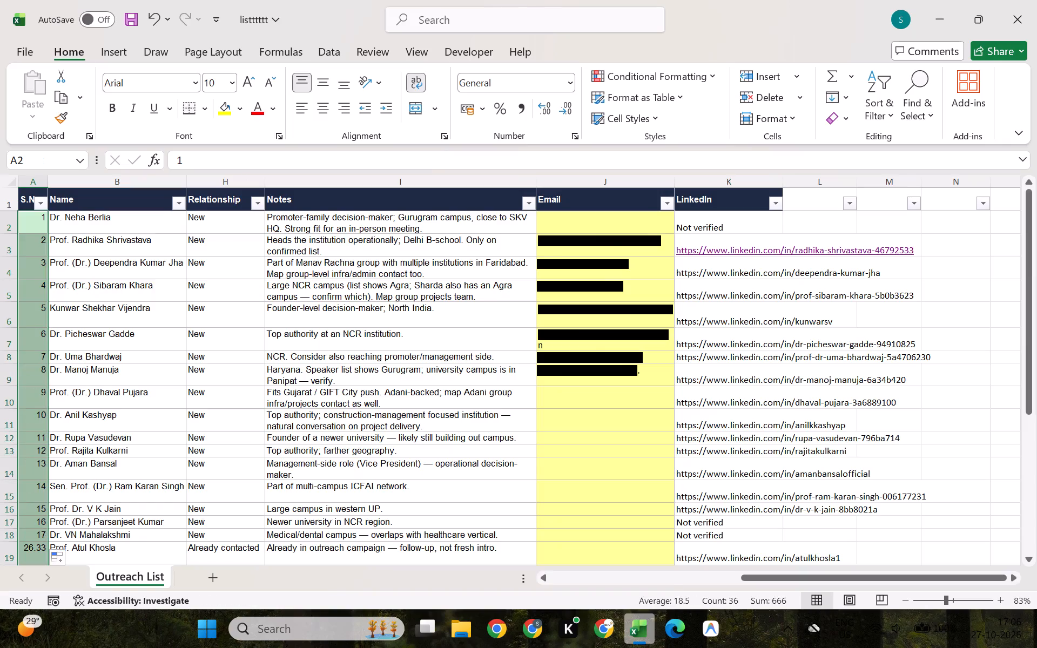
{"action": "left_click", "coordinate": [125, 349]}
{"action": "scroll", "coordinate": [125, 349], "scroll_direction": "down", "scroll_amount": 3}
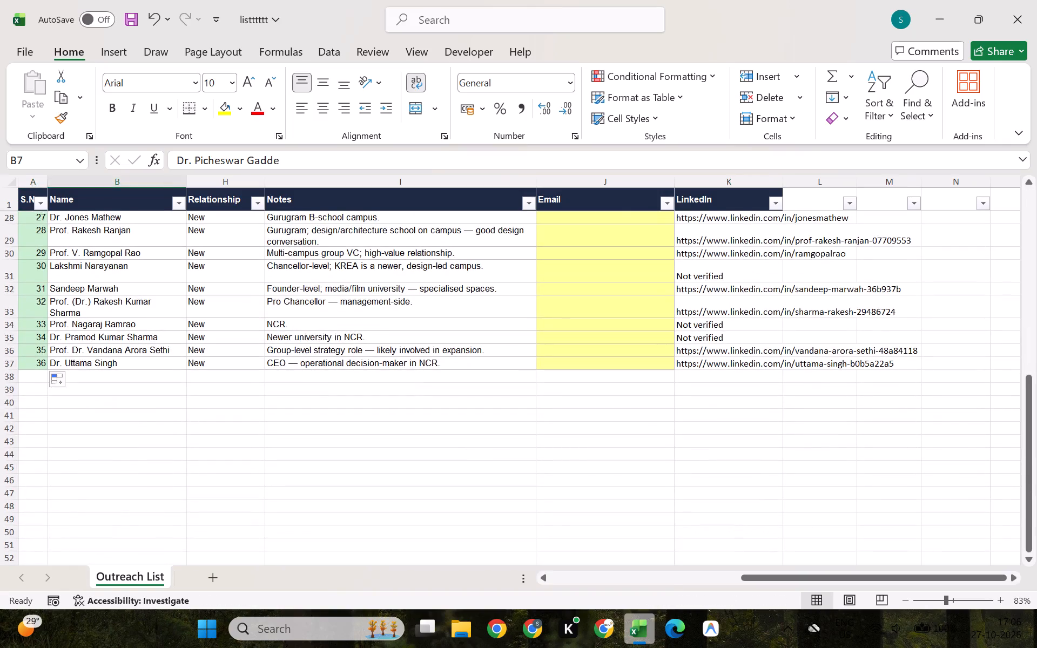
{"action": "scroll", "coordinate": [125, 349], "scroll_direction": "up", "scroll_amount": 4}
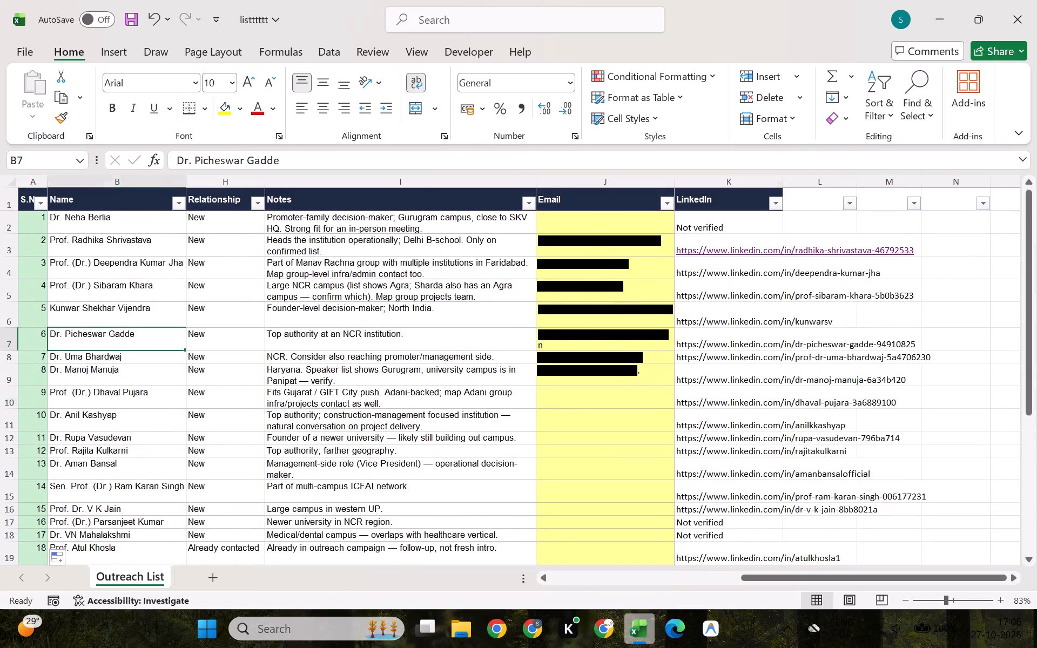
Open the LinkedIn profile of the Adani University contact in row 10 using the URL from the list.
{"action": "left_click", "coordinate": [712, 401]}
{"action": "key", "text": "ctrl+c"}
{"action": "key", "text": "alt+Tab"}
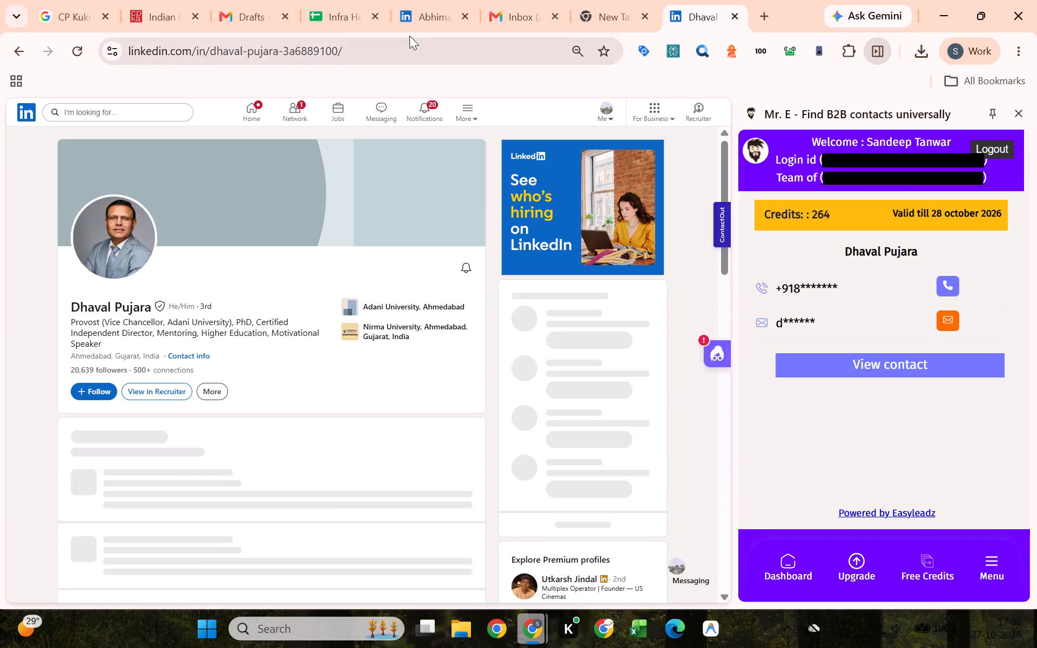
{"action": "left_click", "coordinate": [409, 38]}
{"action": "key", "text": "ctrl+v"}
{"action": "key", "text": "Return"}
{"action": "key", "text": "alt+Tab"}
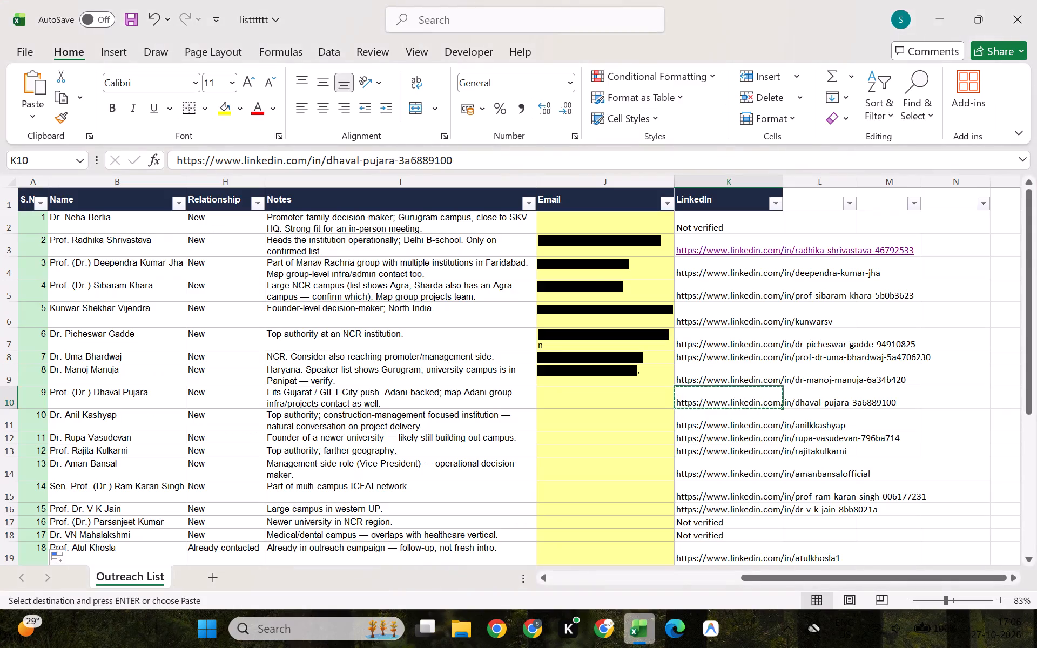
{"action": "key", "text": "alt+Tab"}
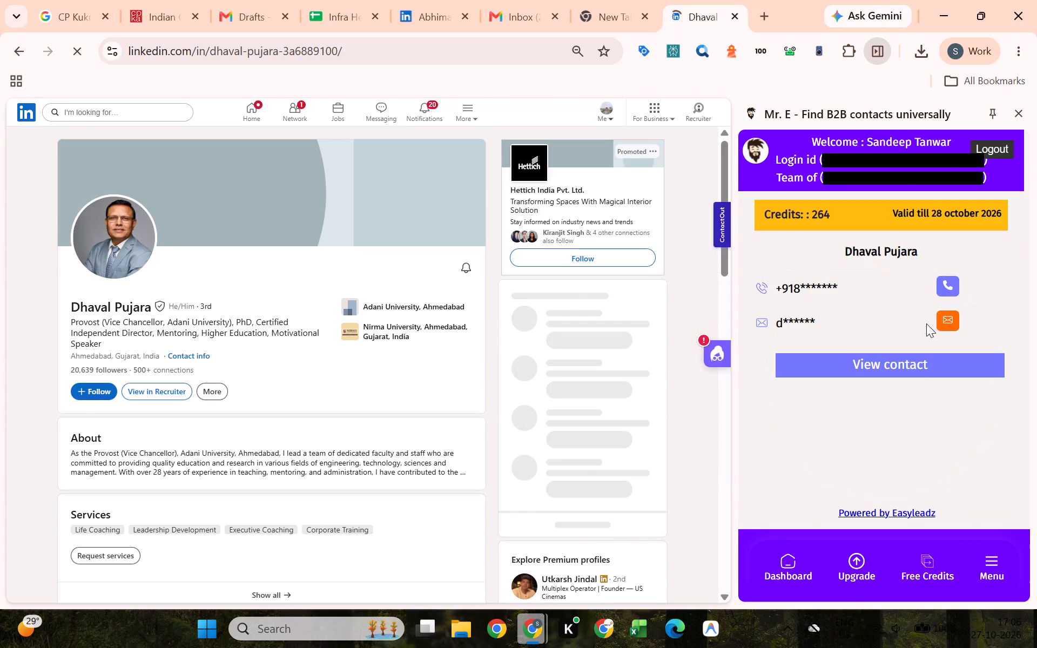
Reveal and copy the Adani University contact's email in Mr. E, and go to the row 10 Email cell in Excel.
{"action": "left_click", "coordinate": [953, 320]}
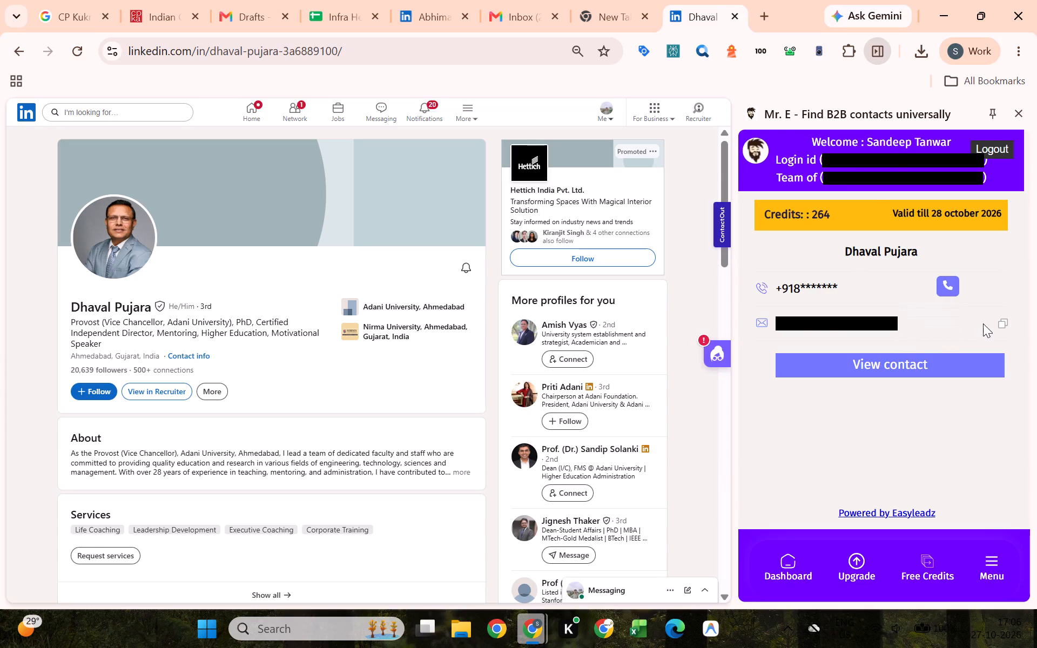
{"action": "left_click", "coordinate": [998, 321]}
{"action": "key", "text": "alt+Tab"}
{"action": "key", "text": "Left"}
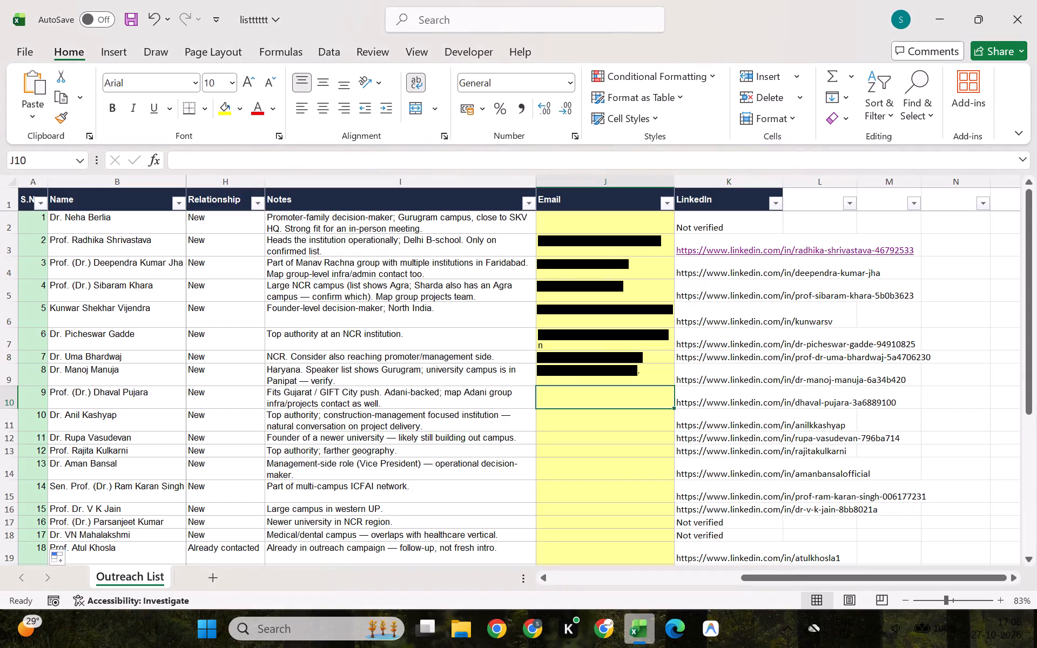
Paste the copied Adani University contact's email into the row 10 Email cell.
{"action": "key", "text": "ctrl+v"}
Open the LinkedIn profile of the row 11 contact in Chrome using the URL from the list.
{"action": "left_click", "coordinate": [752, 420]}
{"action": "key", "text": "ctrl+c"}
{"action": "key", "text": "alt+Tab"}
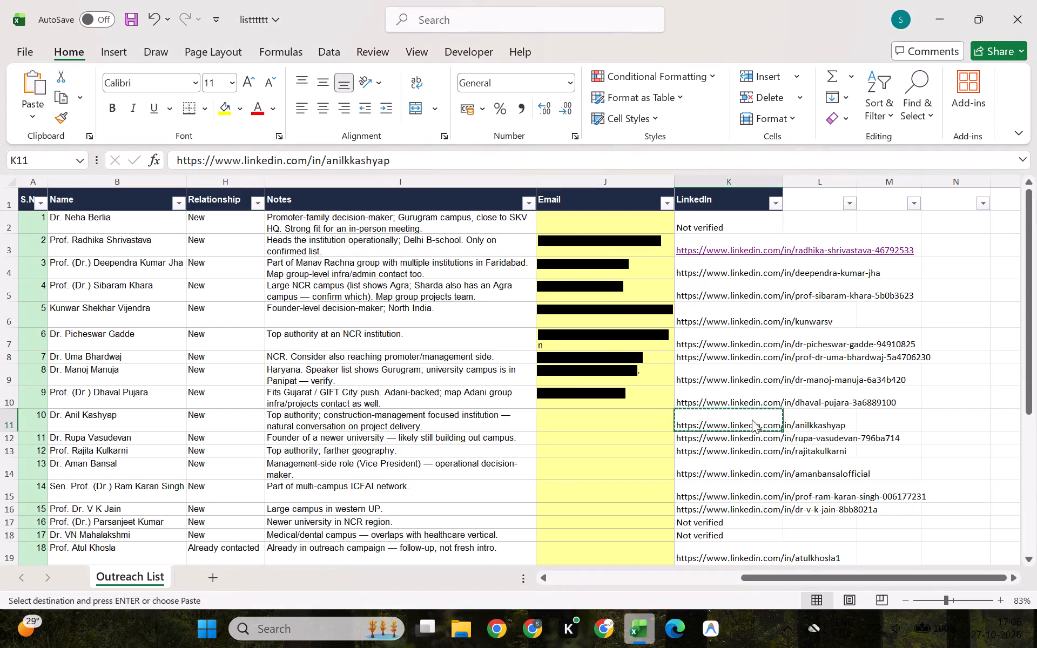
{"action": "left_click", "coordinate": [359, 45]}
{"action": "key", "text": "ctrl+v"}
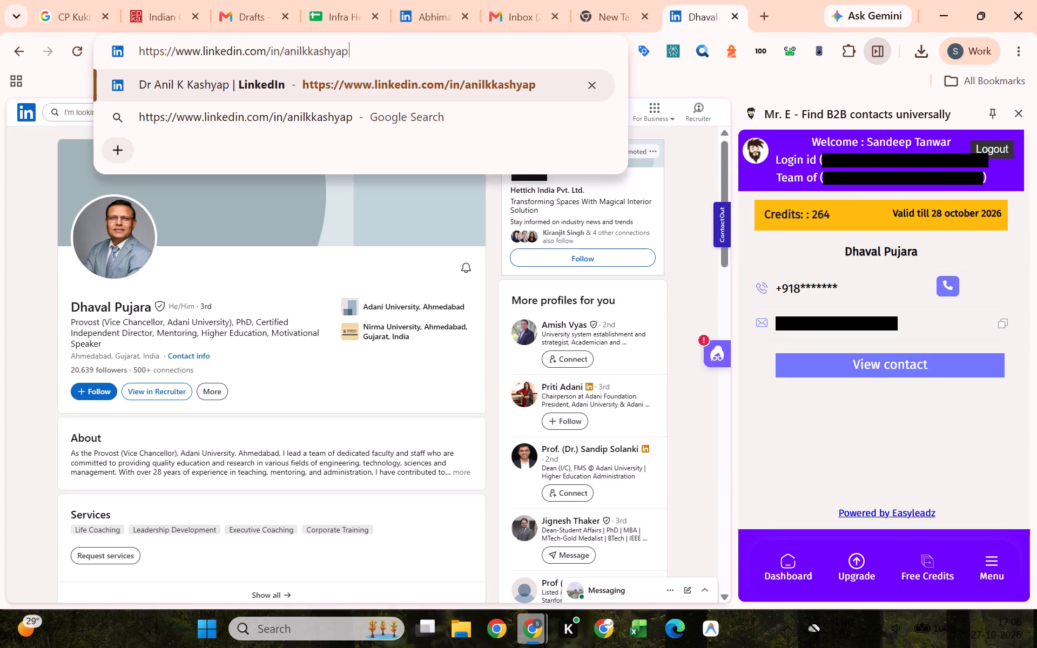
{"action": "key", "text": "Return"}
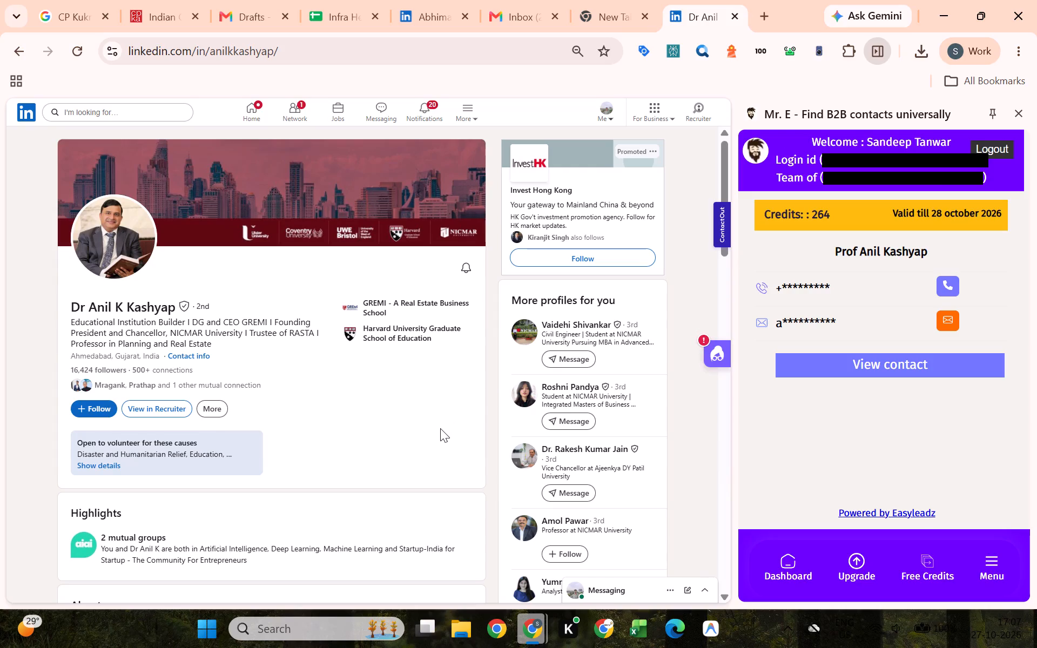
Examine the Experience and Education sections of the row 11 contact's LinkedIn profile to check the current position.
{"action": "scroll", "coordinate": [440, 428], "scroll_direction": "down", "scroll_amount": 7}
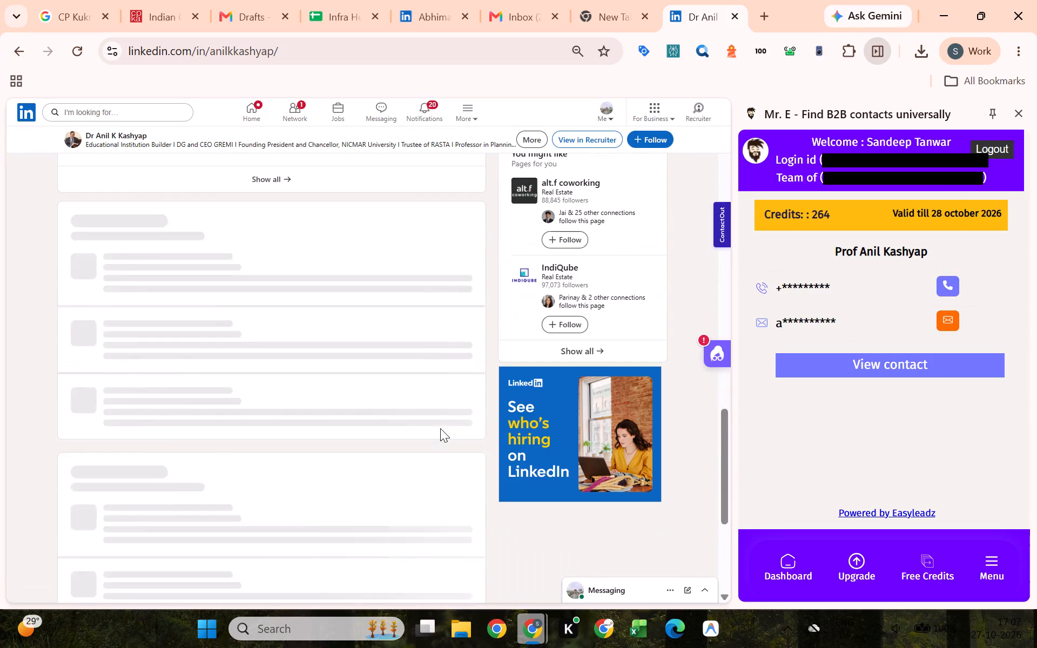
{"action": "scroll", "coordinate": [440, 428], "scroll_direction": "down", "scroll_amount": 4}
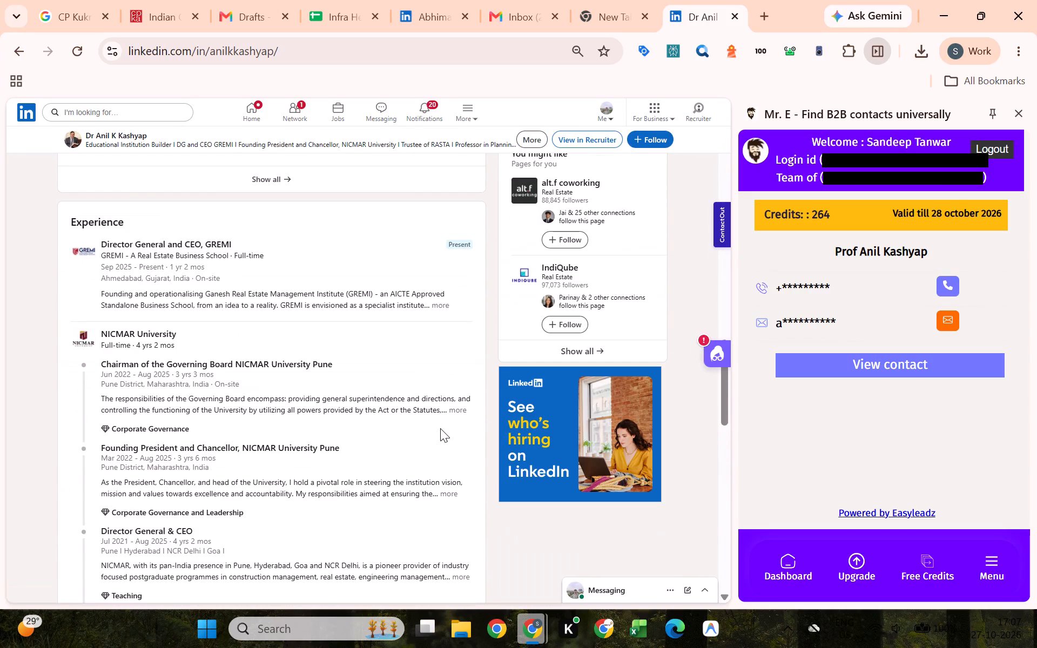
{"action": "scroll", "coordinate": [440, 428], "scroll_direction": "down", "scroll_amount": 3}
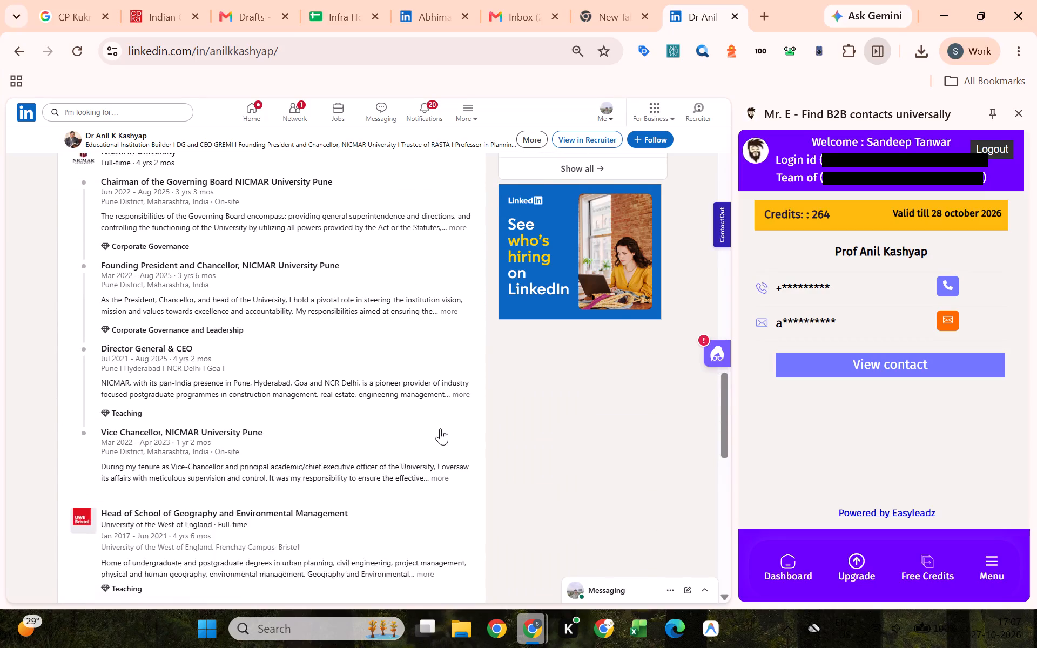
{"action": "scroll", "coordinate": [440, 428], "scroll_direction": "down", "scroll_amount": 2}
{"action": "scroll", "coordinate": [440, 428], "scroll_direction": "up", "scroll_amount": 2}
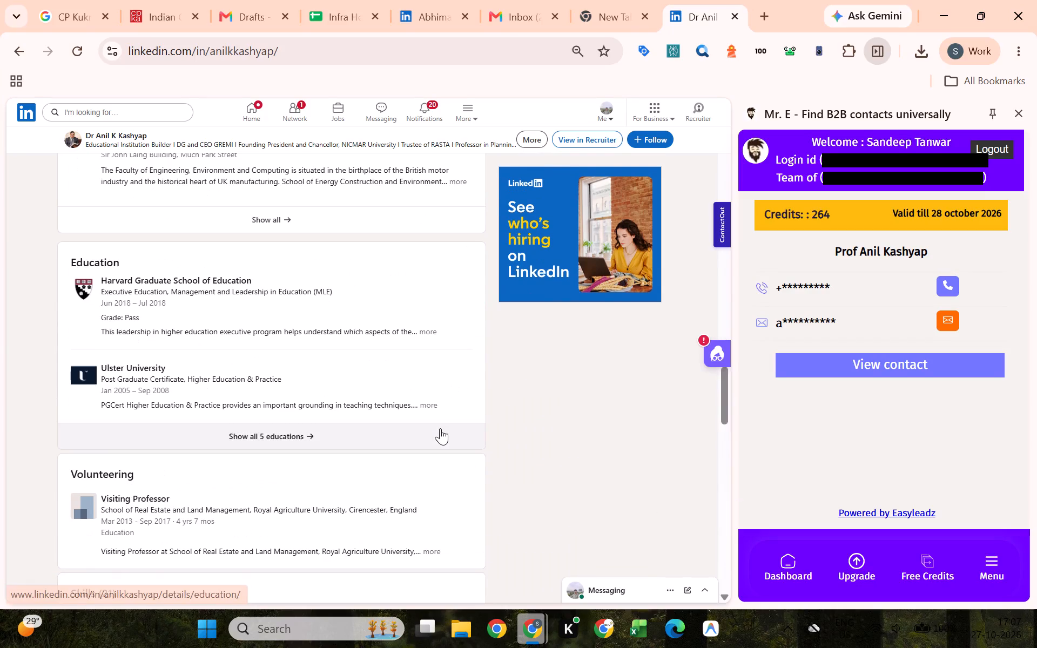
{"action": "scroll", "coordinate": [440, 428], "scroll_direction": "up", "scroll_amount": 1}
Reveal and copy the row 11 contact's emails in Mr. E, and paste them into the row 11 Email cell in Excel.
{"action": "left_click", "coordinate": [948, 320]}
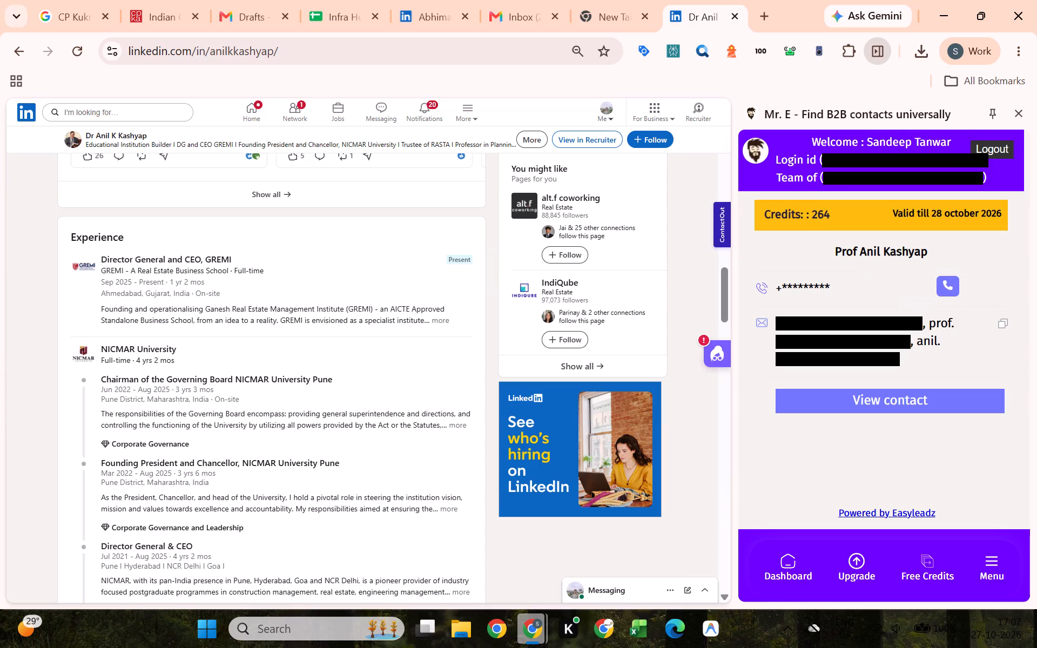
{"action": "left_click", "coordinate": [1005, 323]}
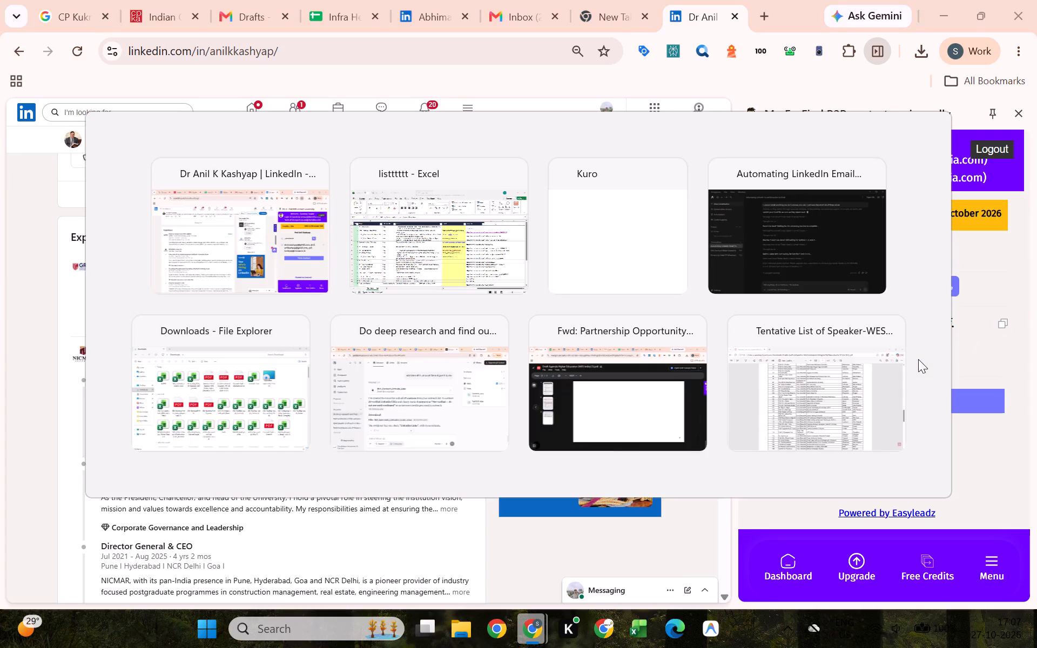
{"action": "key", "text": "Left"}
{"action": "key", "text": "ctrl+v"}
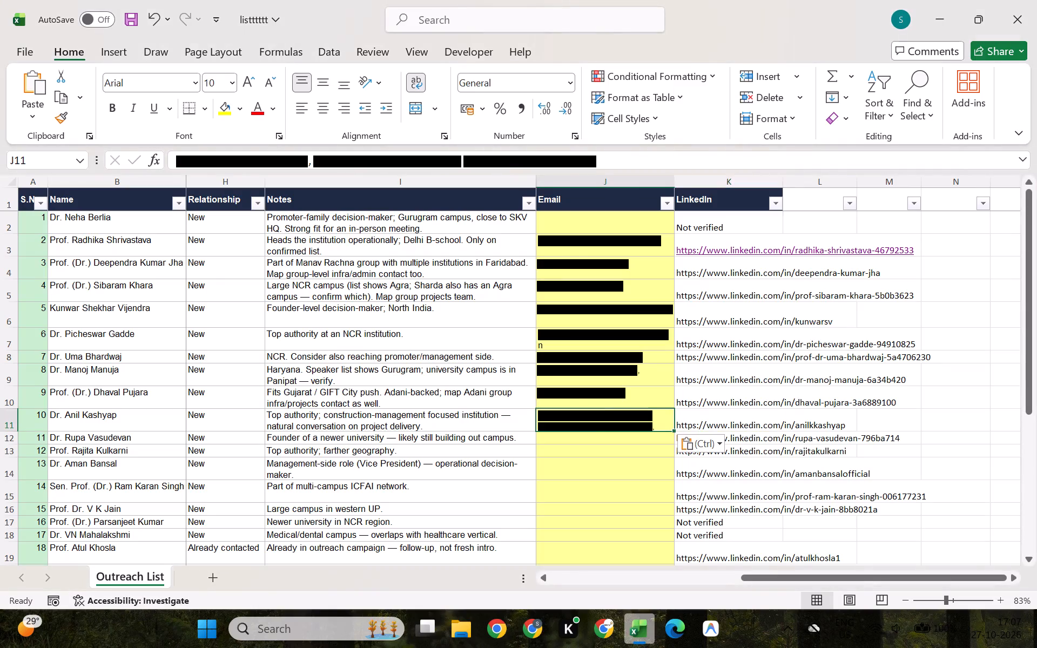
Remove the first two addresses from the row 11 Email cell, keeping only the last one.
{"action": "left_click_drag", "start_coordinate": [461, 161], "coordinate": [94, 189]}
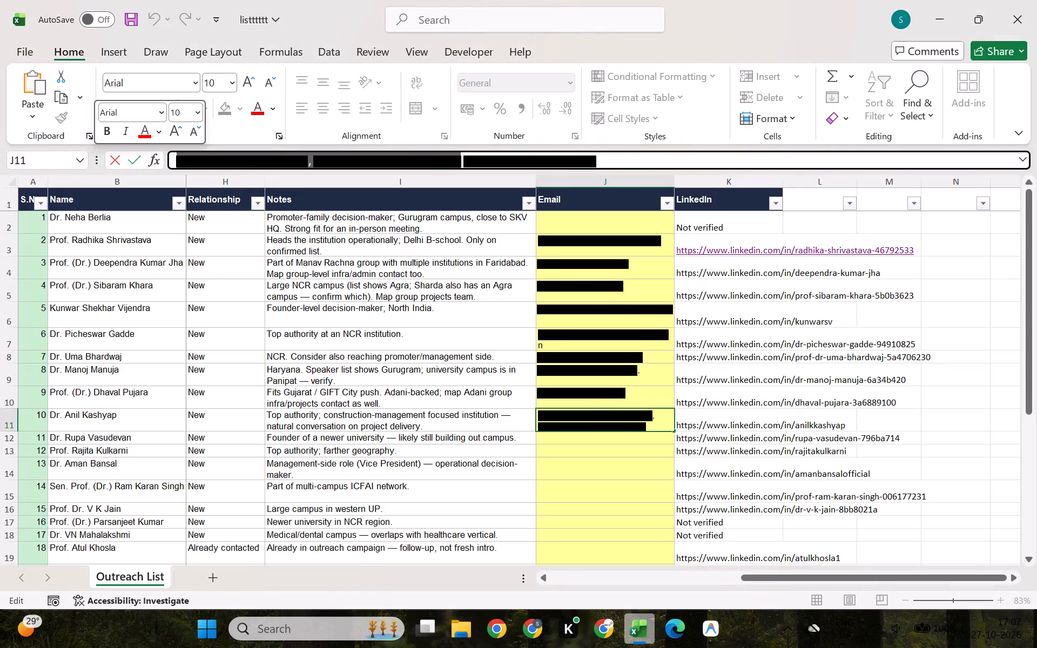
{"action": "key", "text": "BackSpace"}
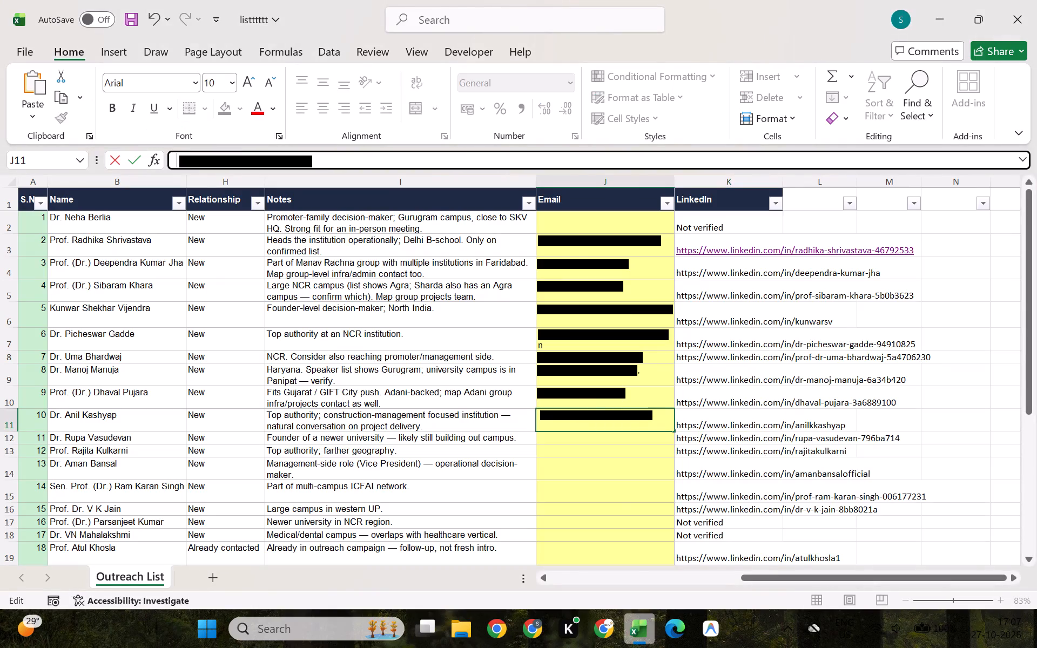
Open the LinkedIn profile of the row 12 contact in Chrome using the URL from the list.
{"action": "left_click", "coordinate": [734, 437]}
{"action": "key", "text": "ctrl+c"}
{"action": "key", "text": "alt+Tab"}
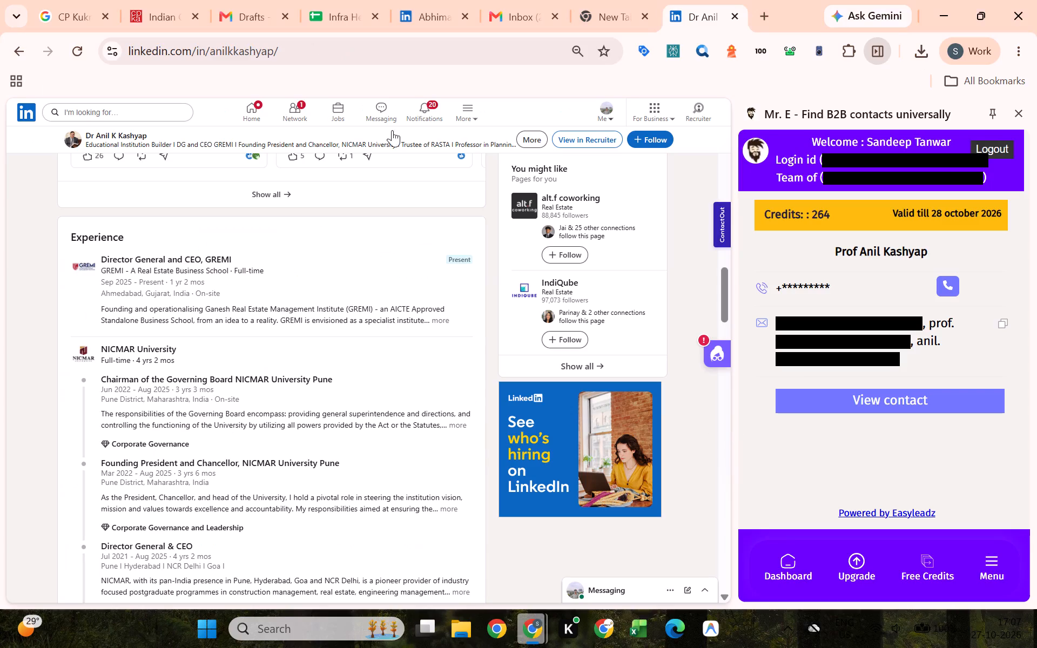
{"action": "left_click", "coordinate": [353, 56]}
{"action": "key", "text": "ctrl+v"}
{"action": "key", "text": "Return"}
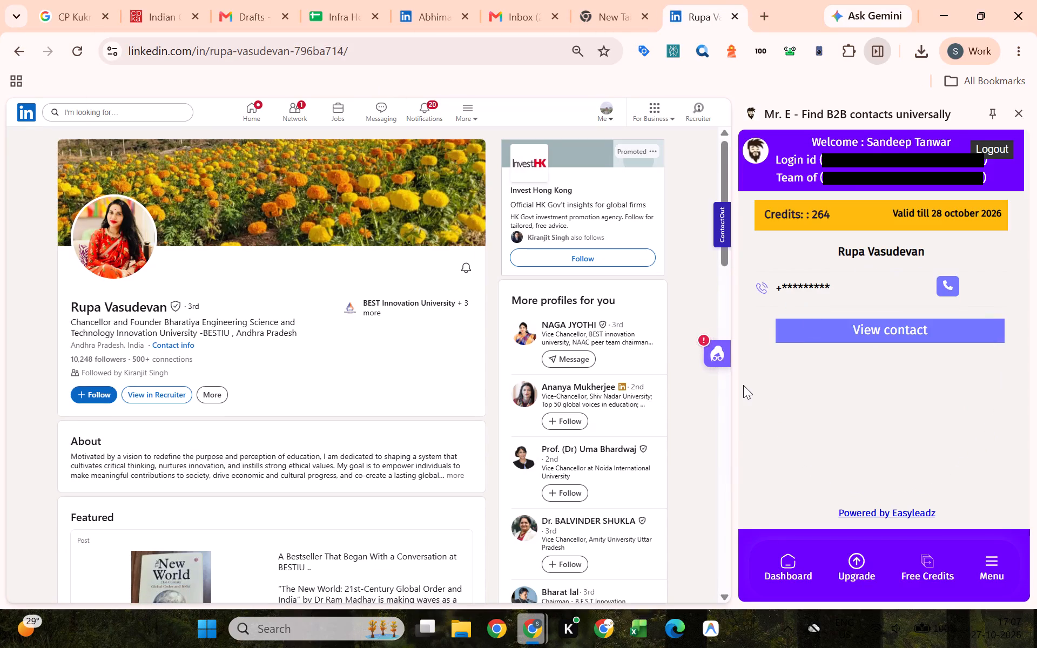
Reveal and copy the row 12 contact's email in ContactOut, and paste it into the row 12 Email cell in Excel.
{"action": "left_click", "coordinate": [726, 214]}
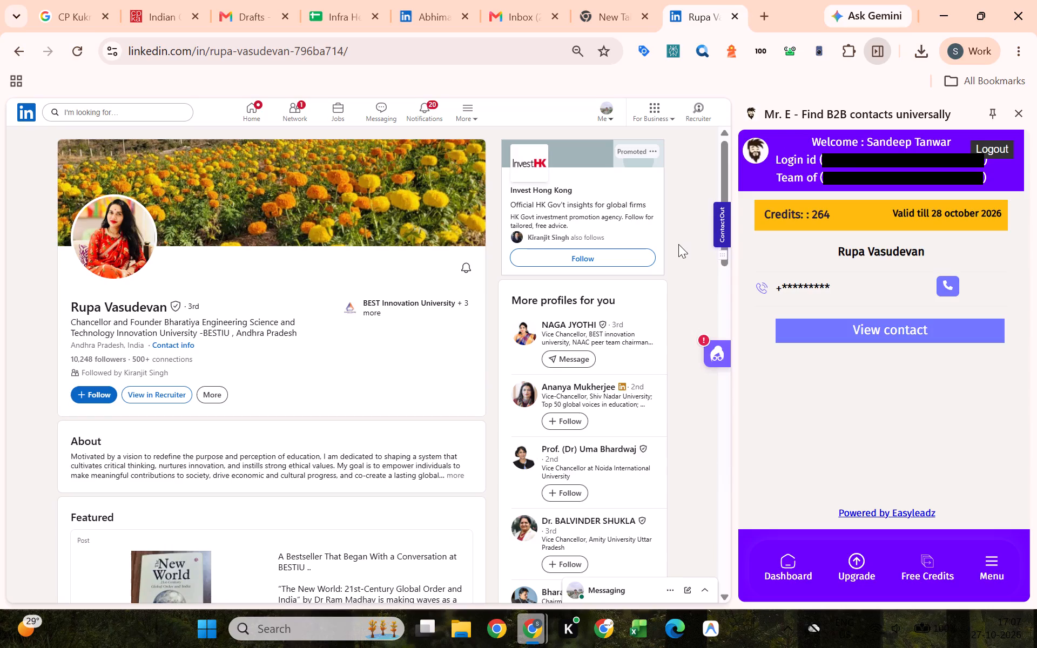
{"action": "left_click", "coordinate": [726, 227]}
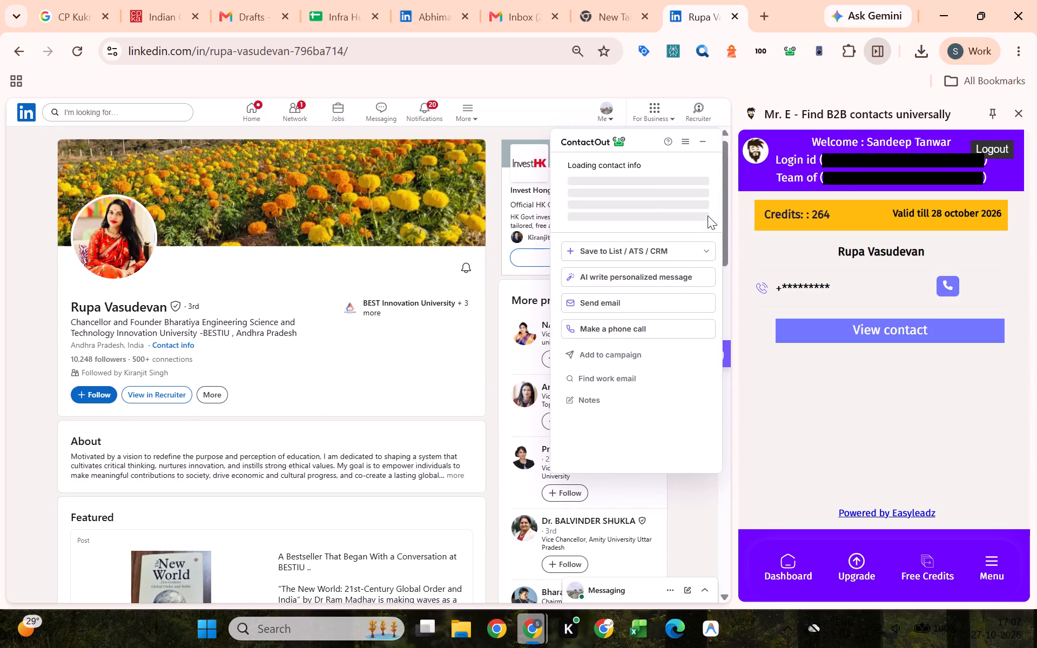
{"action": "left_click", "coordinate": [688, 202]}
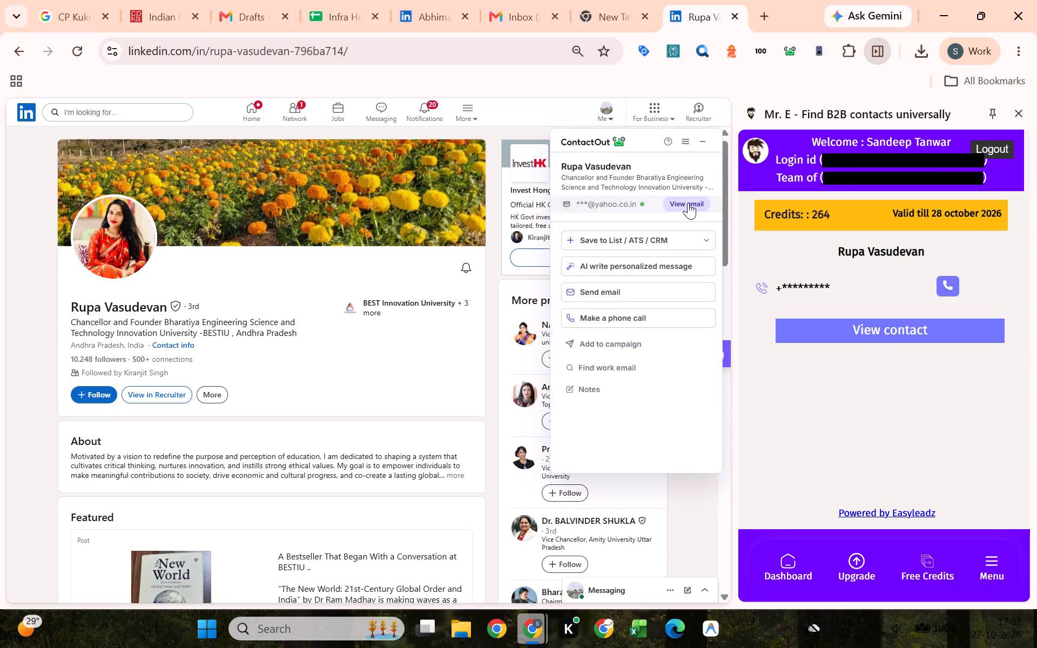
{"action": "left_click", "coordinate": [688, 206]}
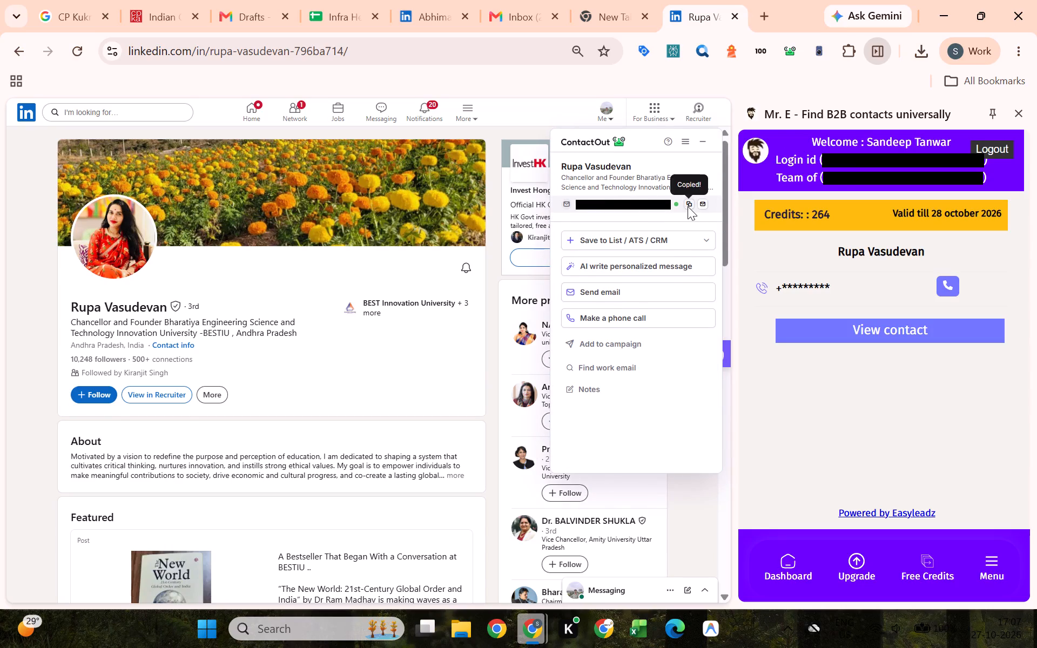
{"action": "key", "text": "alt+Tab"}
{"action": "key", "text": "Left"}
{"action": "key", "text": "ctrl+v"}
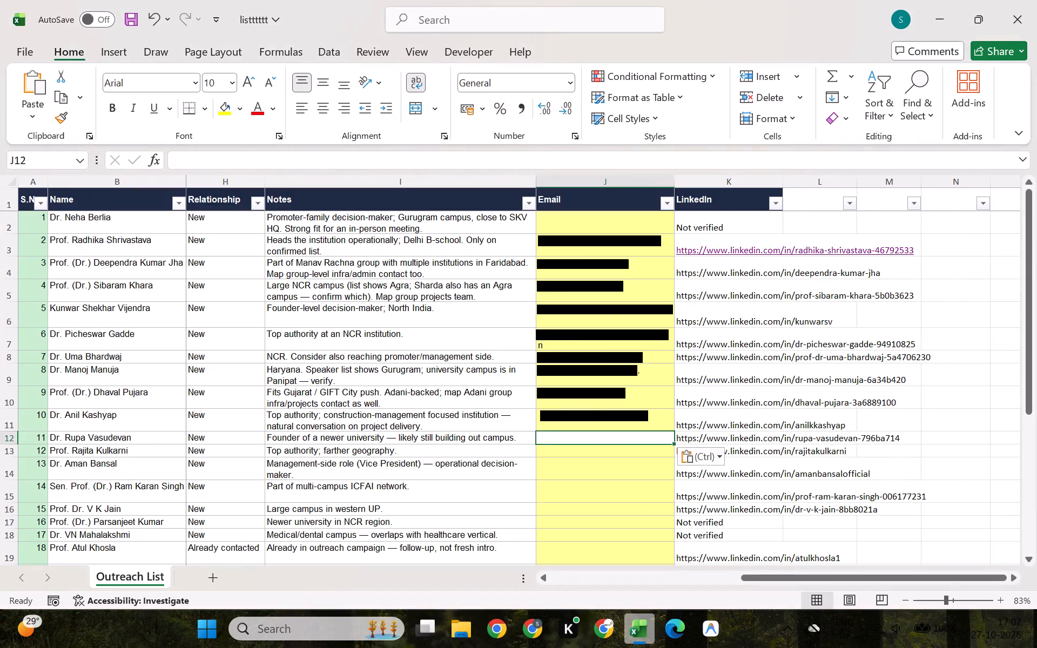
Open the LinkedIn profile of the row 13 contact in Chrome using the URL from the list.
{"action": "left_click", "coordinate": [748, 453]}
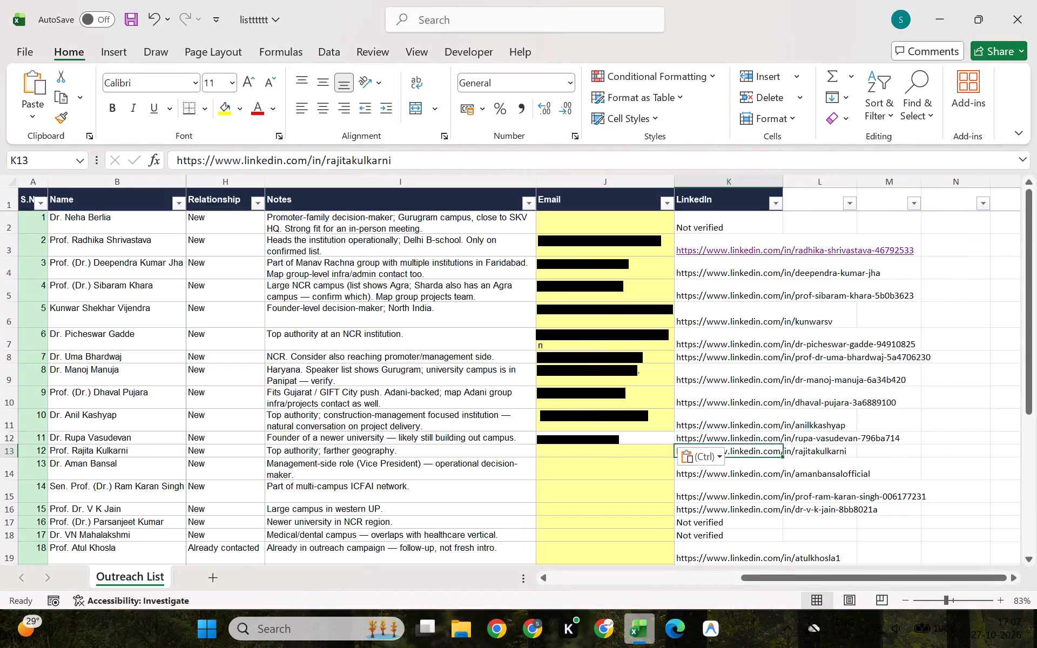
{"action": "key", "text": "ctrl+c"}
{"action": "key", "text": "alt+Tab"}
{"action": "left_click", "coordinate": [327, 46]}
{"action": "key", "text": "ctrl+v"}
{"action": "key", "text": "Return"}
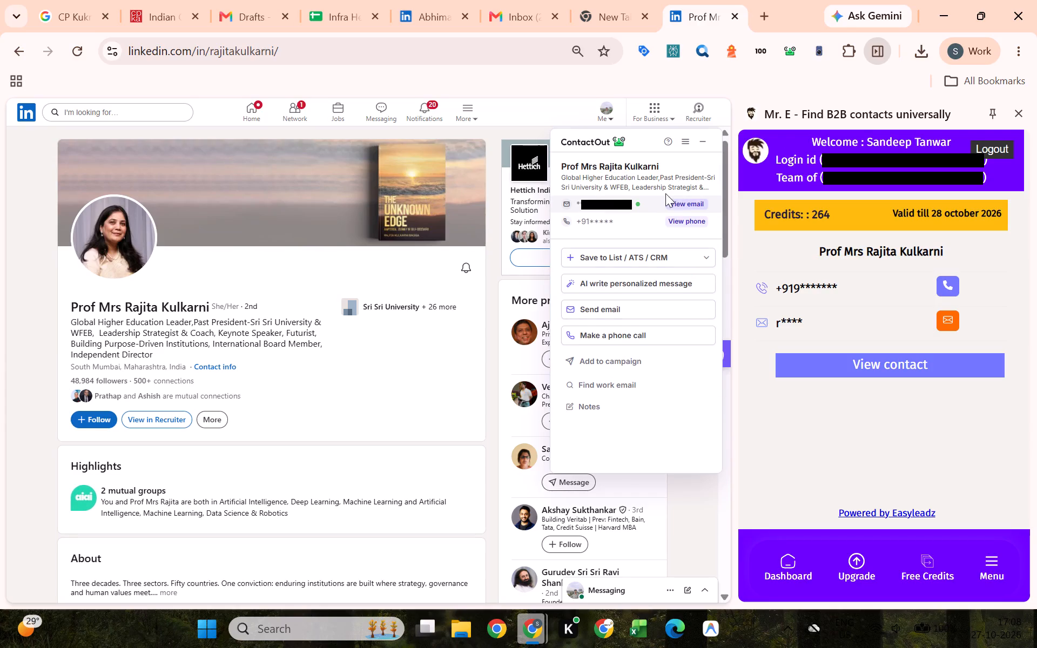
Reveal and copy the row 13 contact's email in ContactOut, and paste it into the row 13 Email cell in Excel.
{"action": "left_click", "coordinate": [688, 199]}
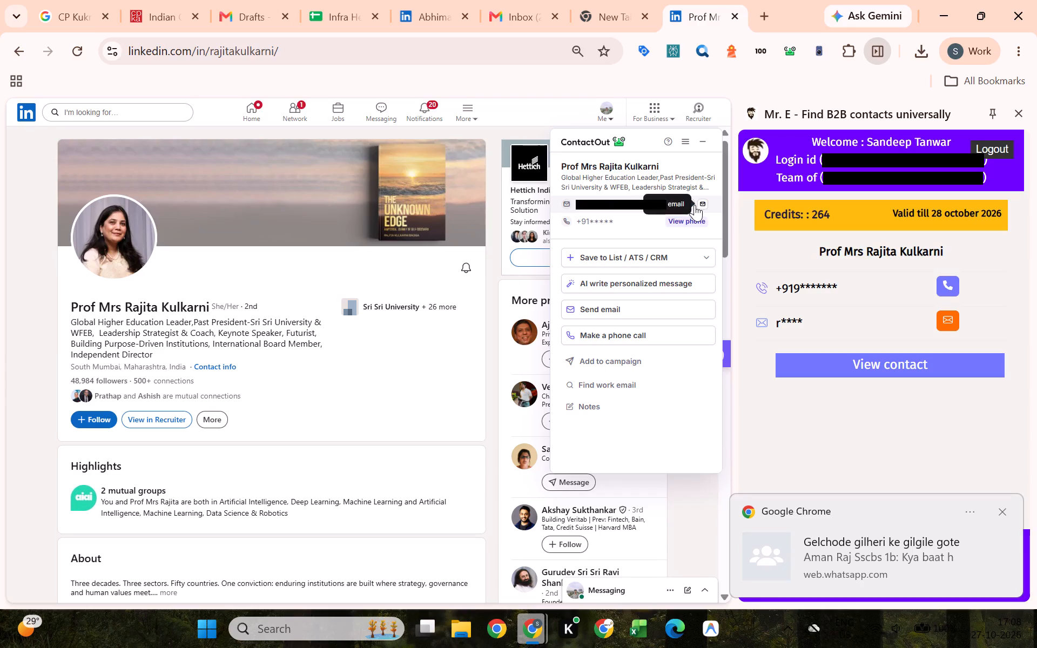
{"action": "left_click", "coordinate": [691, 206]}
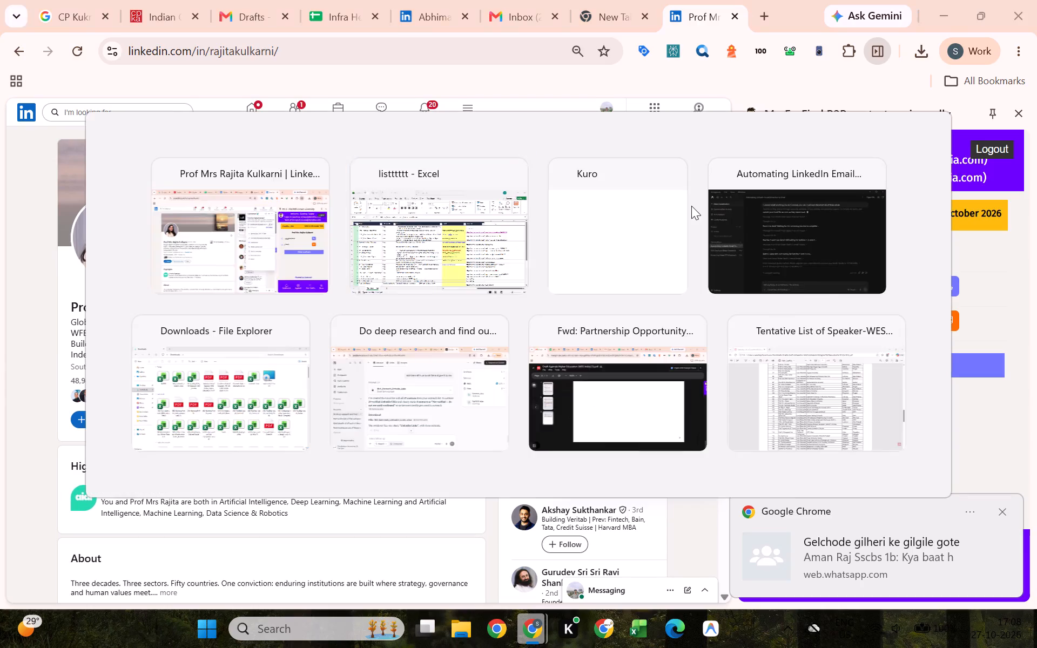
{"action": "key", "text": "Left"}
{"action": "key", "text": "ctrl+v"}
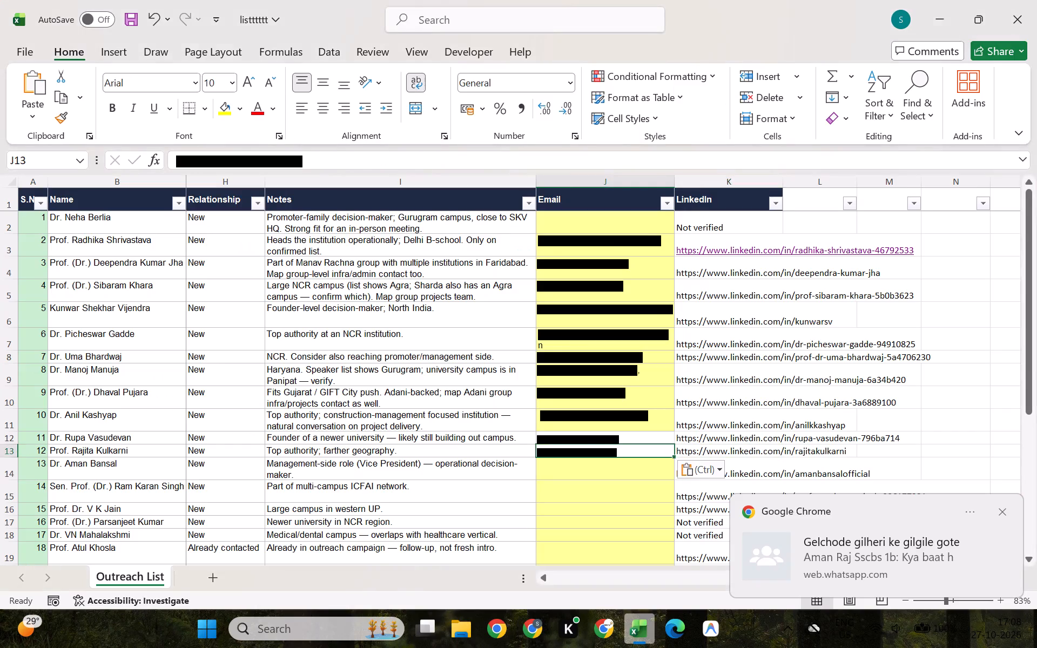
Return to the row 13 contact's LinkedIn profile in Chrome.
{"action": "key", "text": "alt+Tab"}
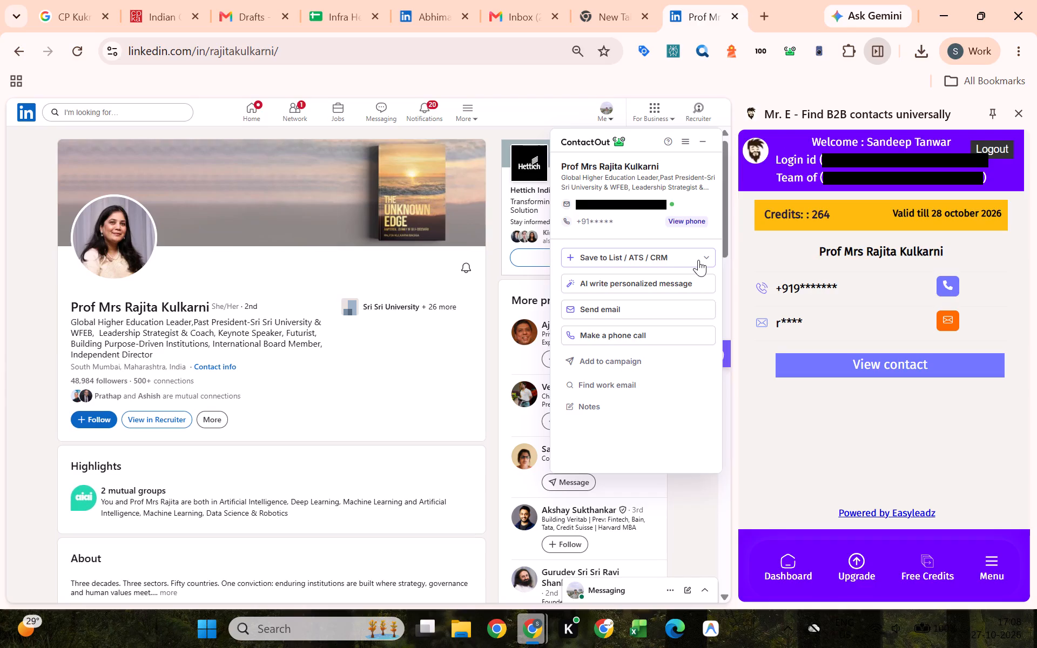
Reveal the Sri Sri University president's emails in Mr. E and paste them into J13, replacing the existing entry.
{"action": "key", "text": "alt+Tab"}
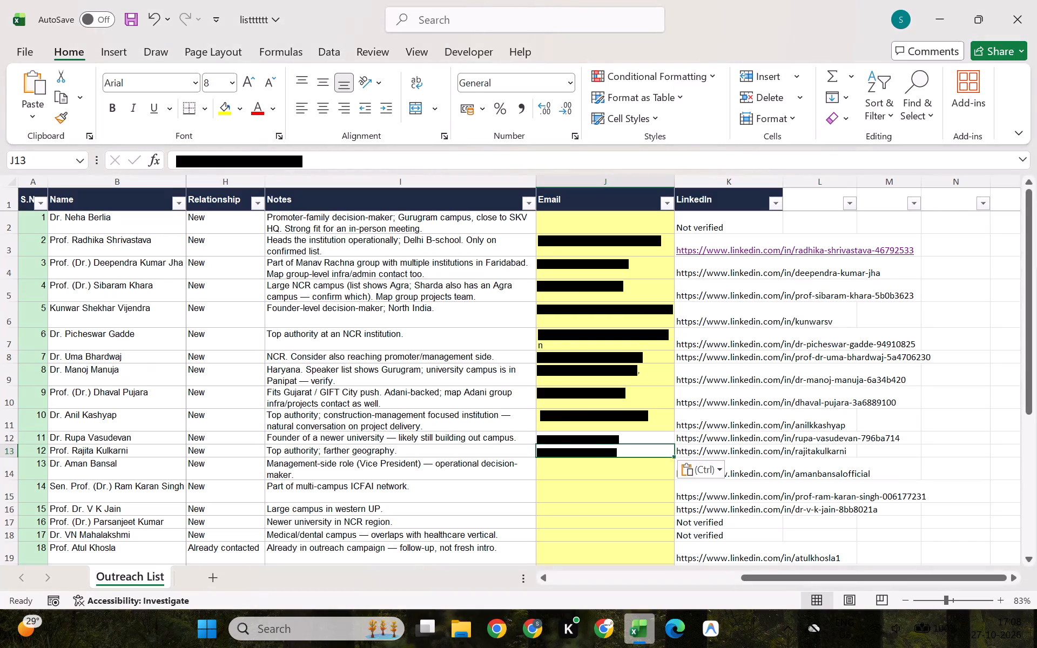
{"action": "key", "text": "alt+Tab"}
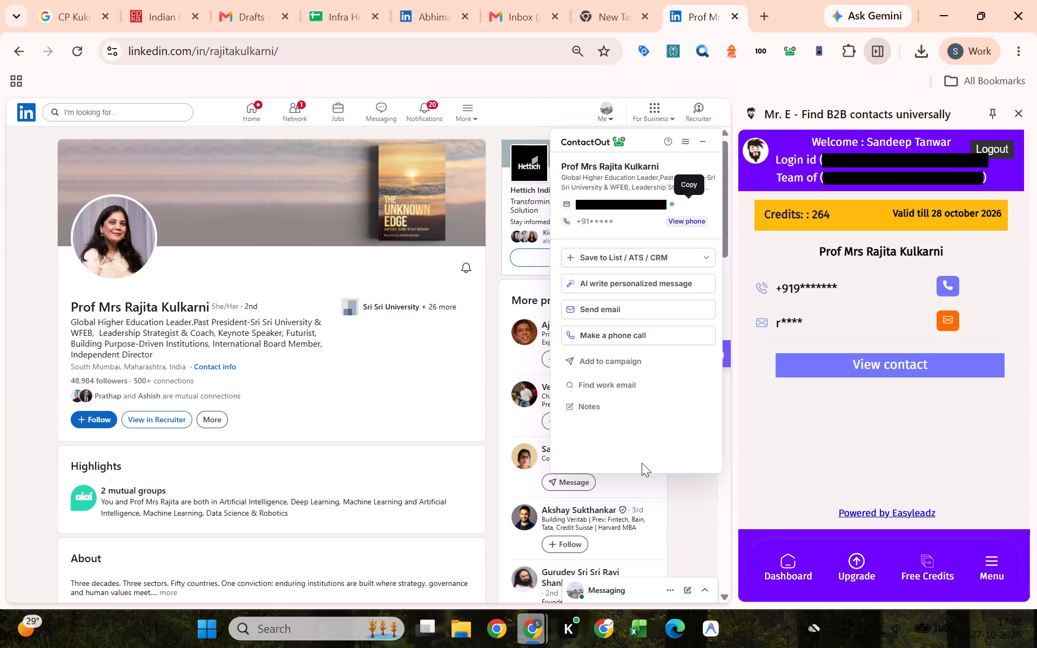
{"action": "left_click", "coordinate": [948, 312]}
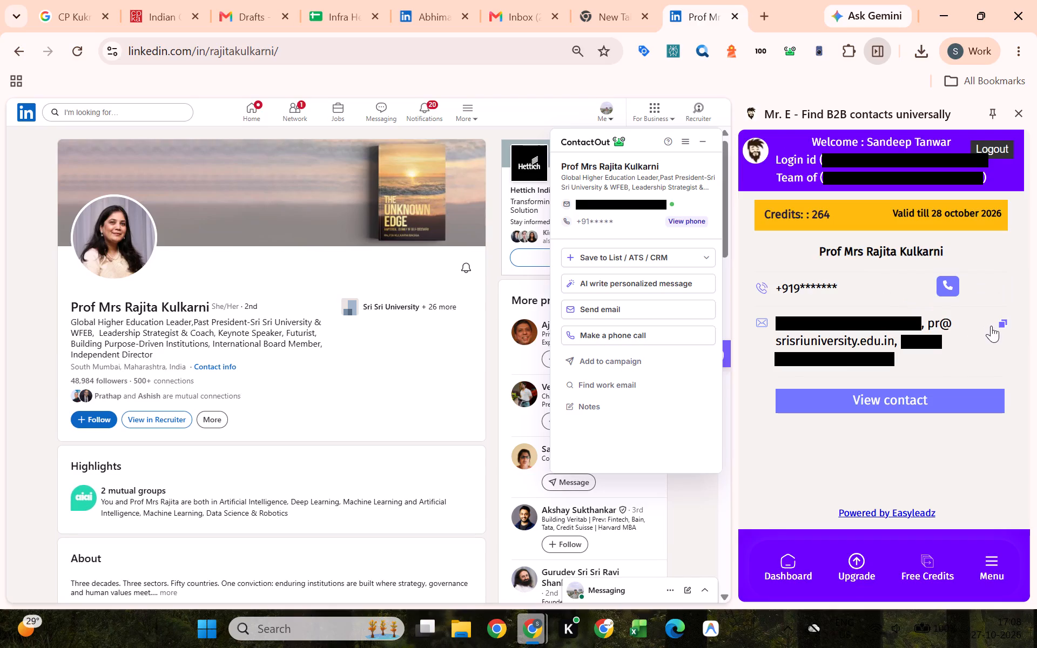
{"action": "left_click", "coordinate": [1002, 318]}
{"action": "key", "text": "alt+Tab"}
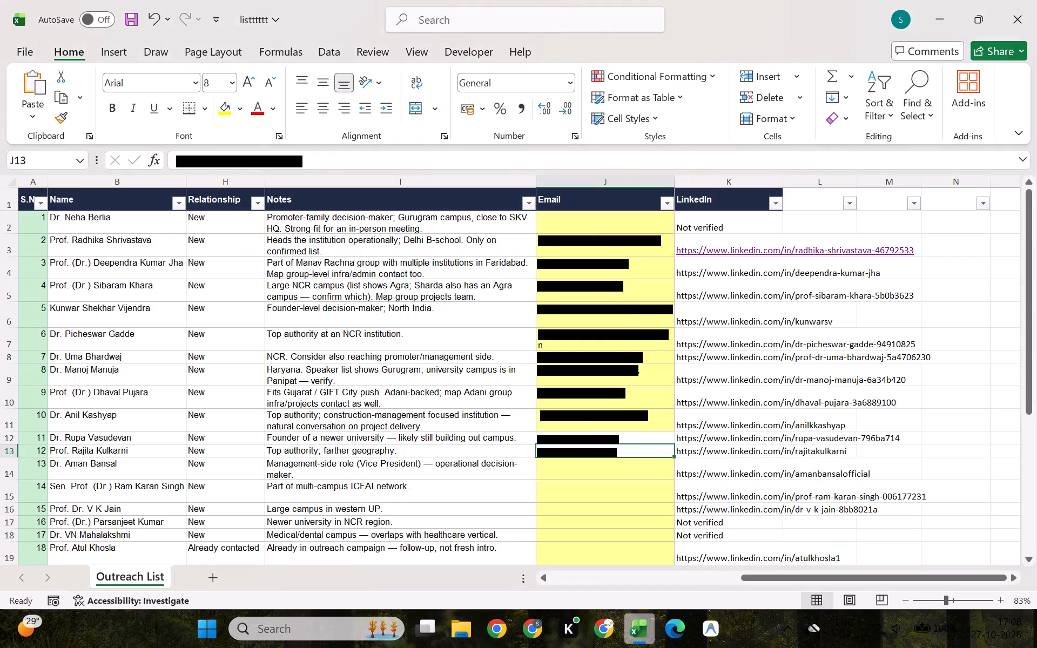
{"action": "key", "text": "ctrl+v"}
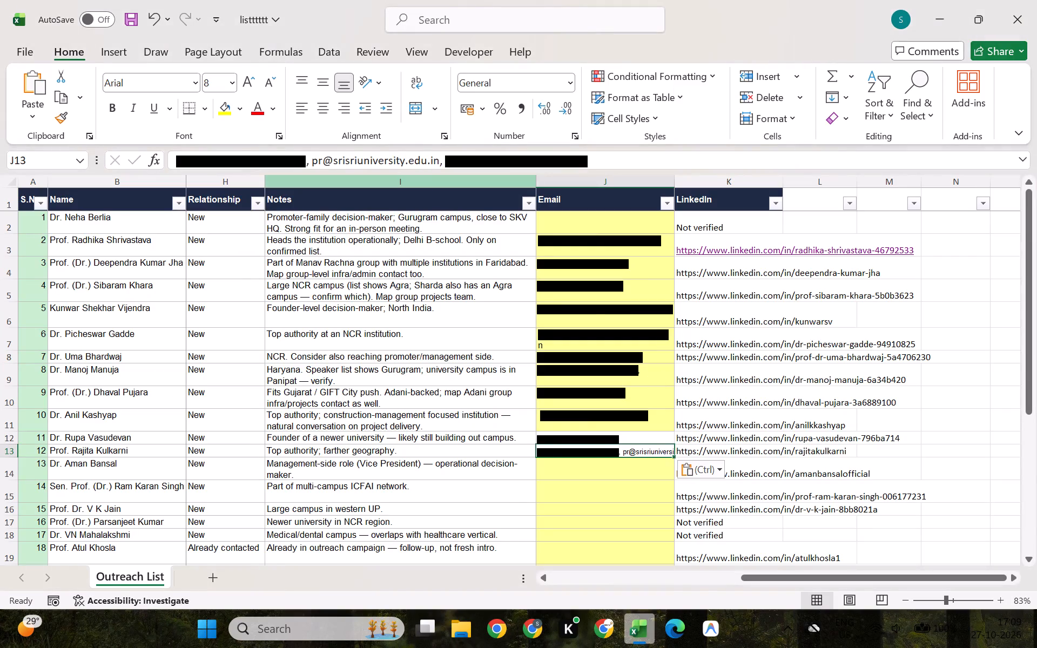
Delete the first two addresses from J13, keeping only the last email.
{"action": "scroll", "coordinate": [319, 450], "scroll_direction": "right", "scroll_amount": 6}
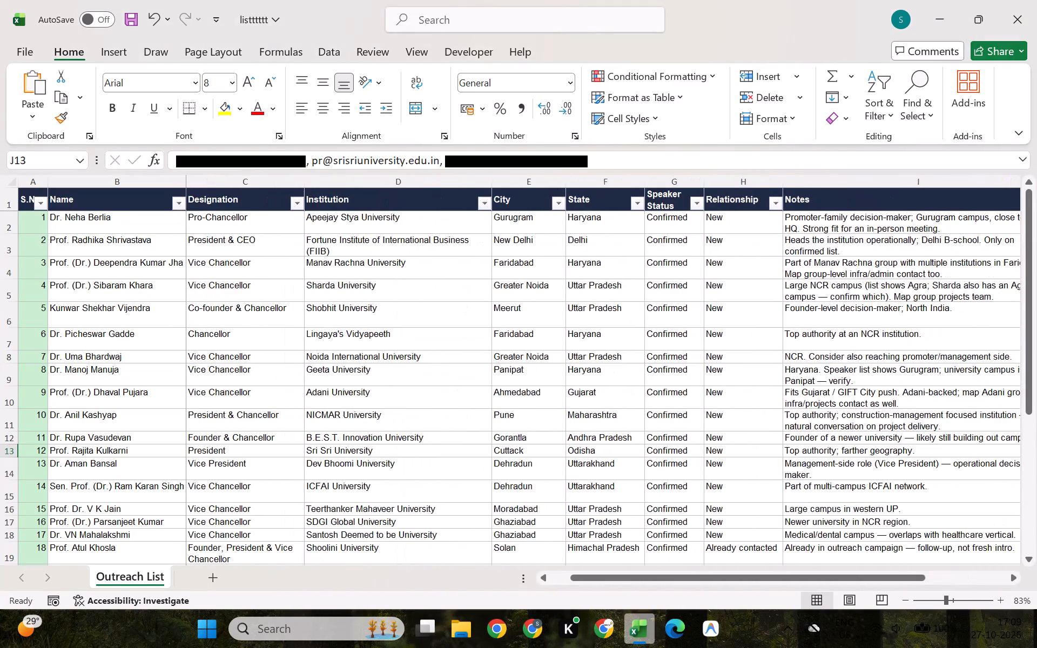
{"action": "scroll", "coordinate": [319, 450], "scroll_direction": "left", "scroll_amount": 5}
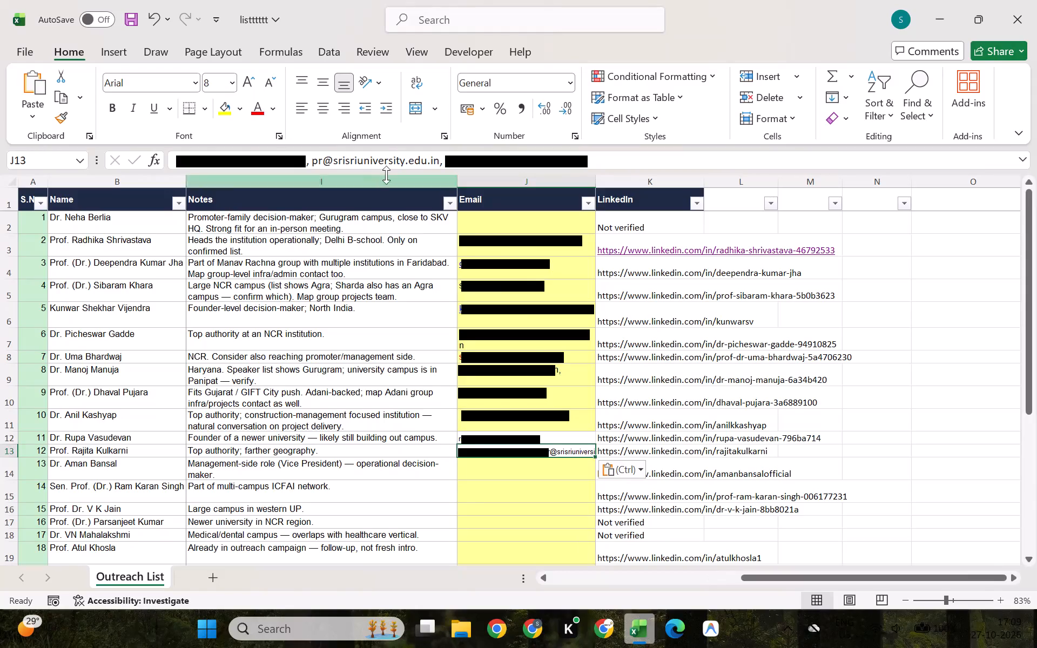
{"action": "left_click_drag", "start_coordinate": [442, 161], "coordinate": [115, 154]}
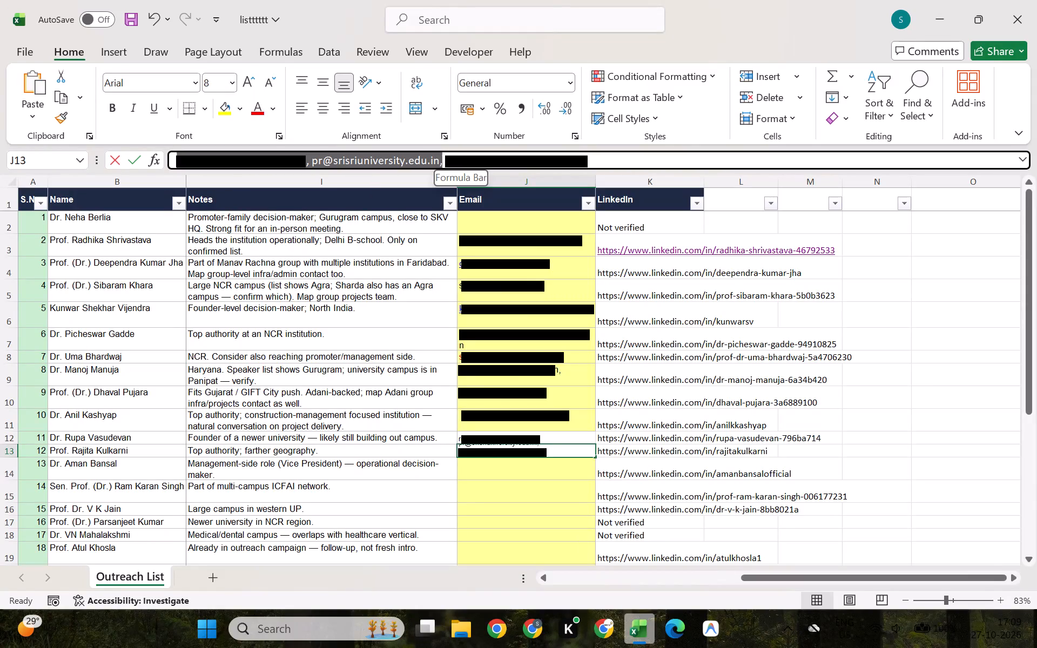
{"action": "left_click_drag", "start_coordinate": [115, 154], "coordinate": [71, 158]}
{"action": "key", "text": "BackSpace"}
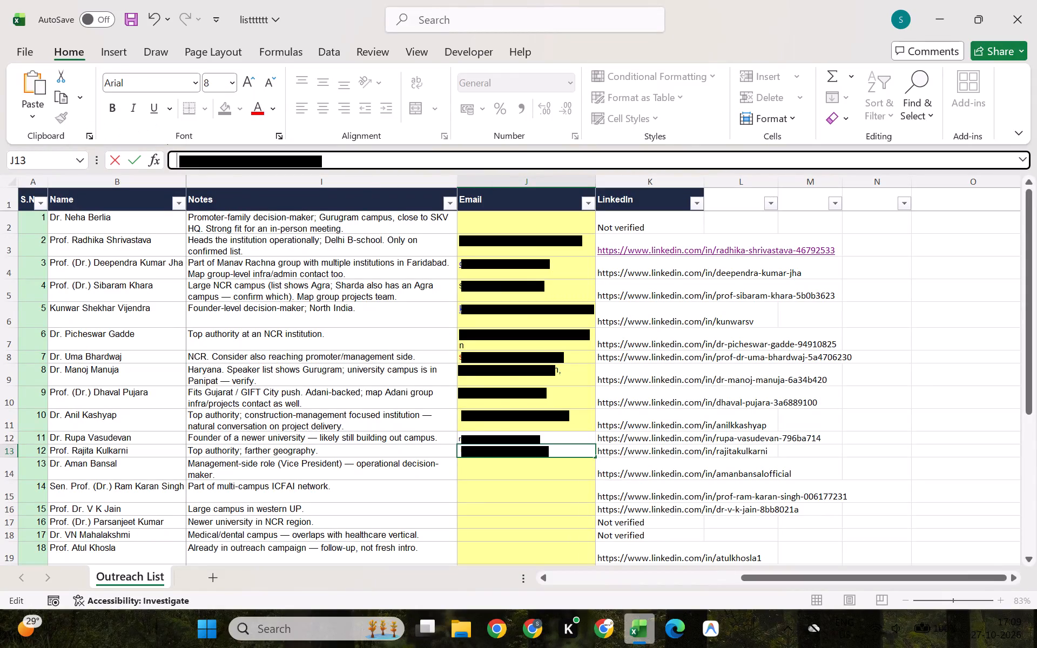
{"action": "left_click", "coordinate": [521, 463]}
Copy the row 14 contact's LinkedIn URL from K14 and switch to Chrome, ready to enter it in the address field.
{"action": "left_click", "coordinate": [647, 480]}
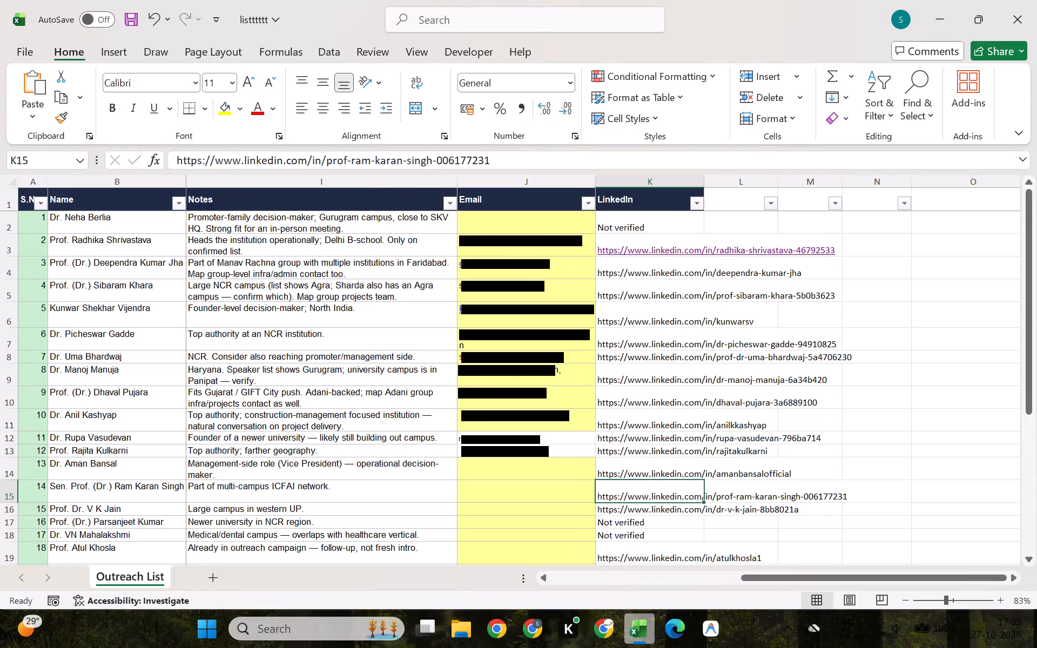
{"action": "left_click", "coordinate": [636, 467]}
{"action": "key", "text": "ctrl+c"}
{"action": "key", "text": "alt+Tab"}
{"action": "left_click", "coordinate": [293, 41]}
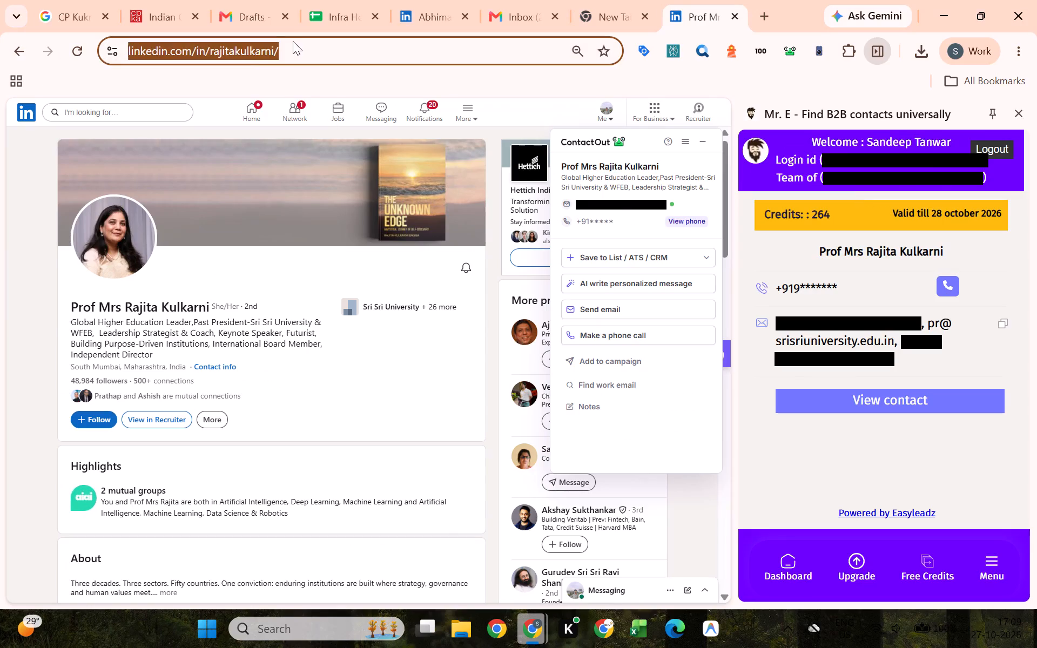
Open the Dev Bhoomi Uttarakhand University vice-president's LinkedIn profile, reveal their email in Mr. E, and paste it into J14 in Excel.
{"action": "key", "text": "ctrl+v"}
{"action": "key", "text": "Return"}
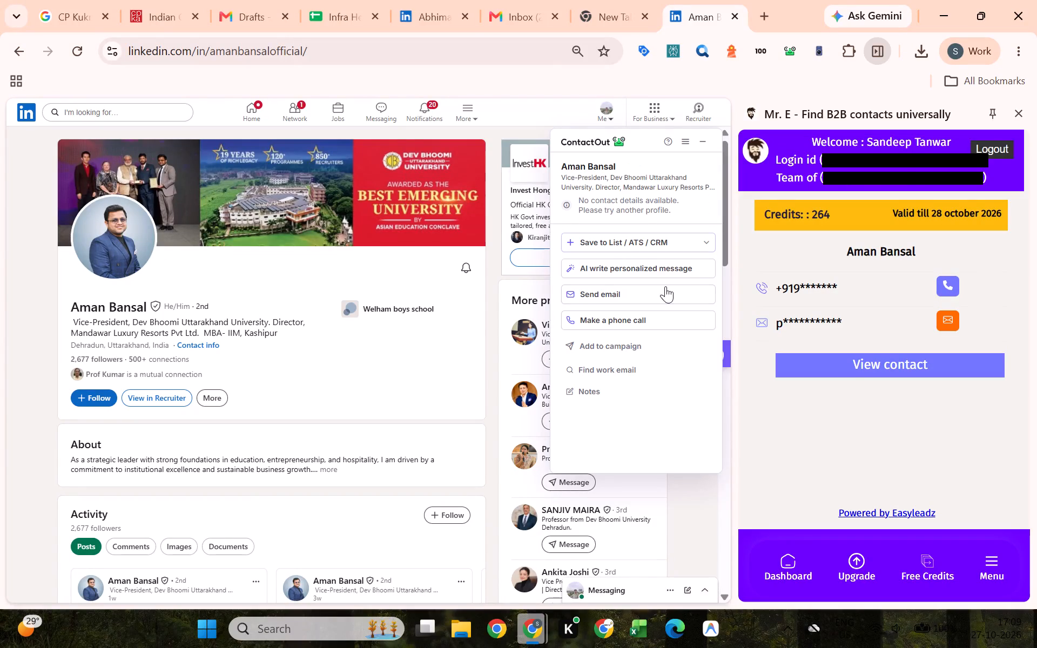
{"action": "left_click", "coordinate": [954, 324]}
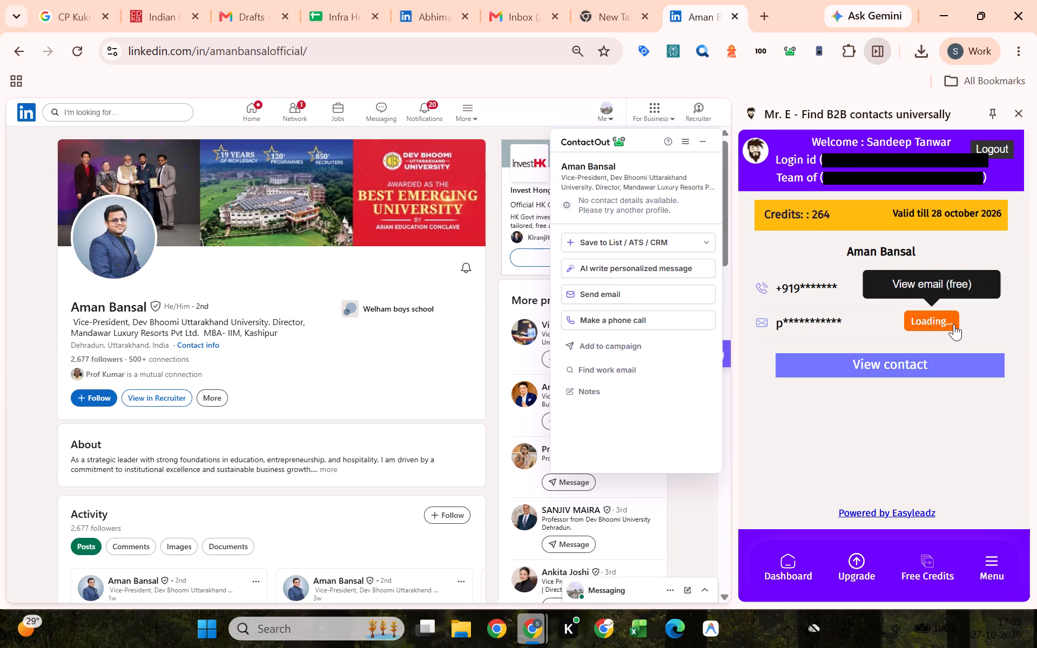
{"action": "left_click", "coordinate": [999, 322]}
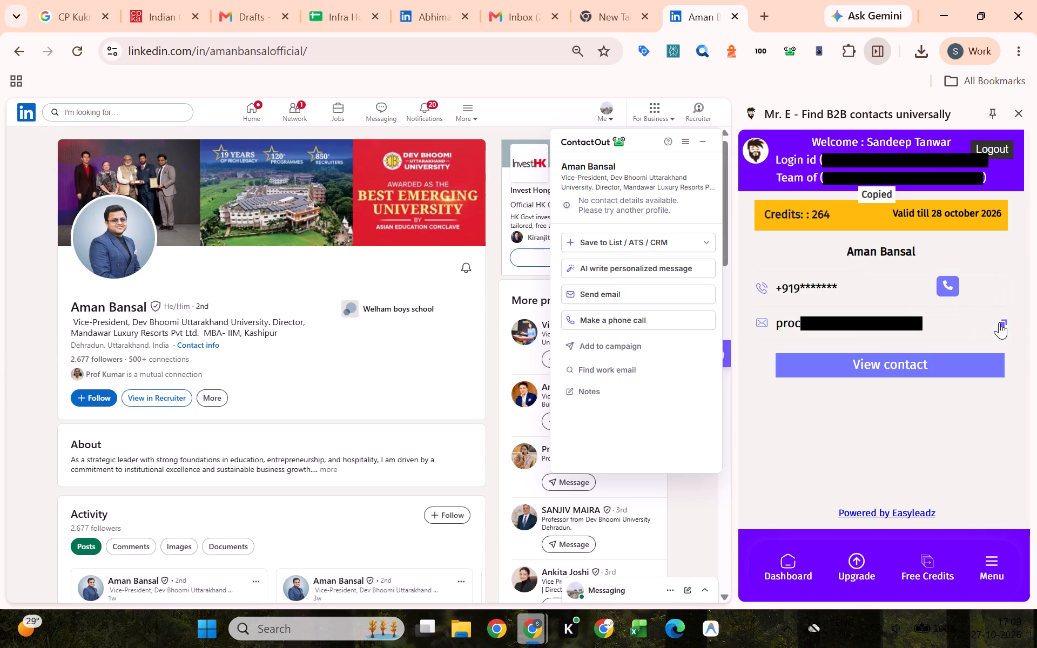
{"action": "scroll", "coordinate": [369, 386], "scroll_direction": "down", "scroll_amount": 5}
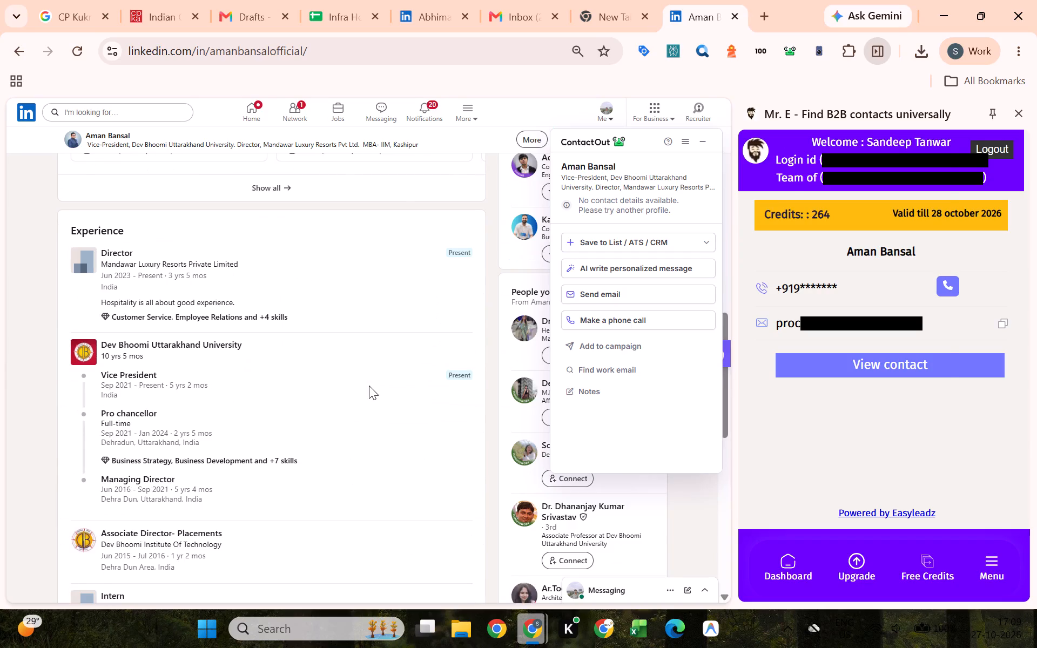
{"action": "key", "text": "alt+Tab"}
{"action": "key", "text": "Left"}
{"action": "key", "text": "ctrl+v"}
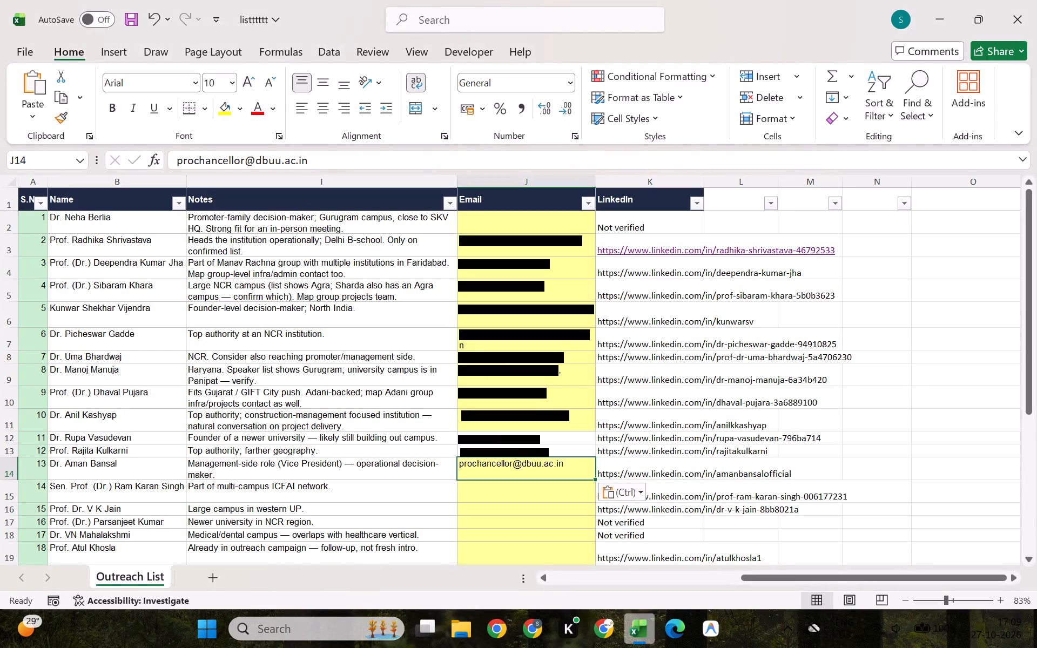
Copy the ICFAI University contact's LinkedIn URL from K15 and open that profile in Chrome.
{"action": "left_click", "coordinate": [657, 494]}
{"action": "key", "text": "ctrl+c"}
{"action": "key", "text": "alt+Tab"}
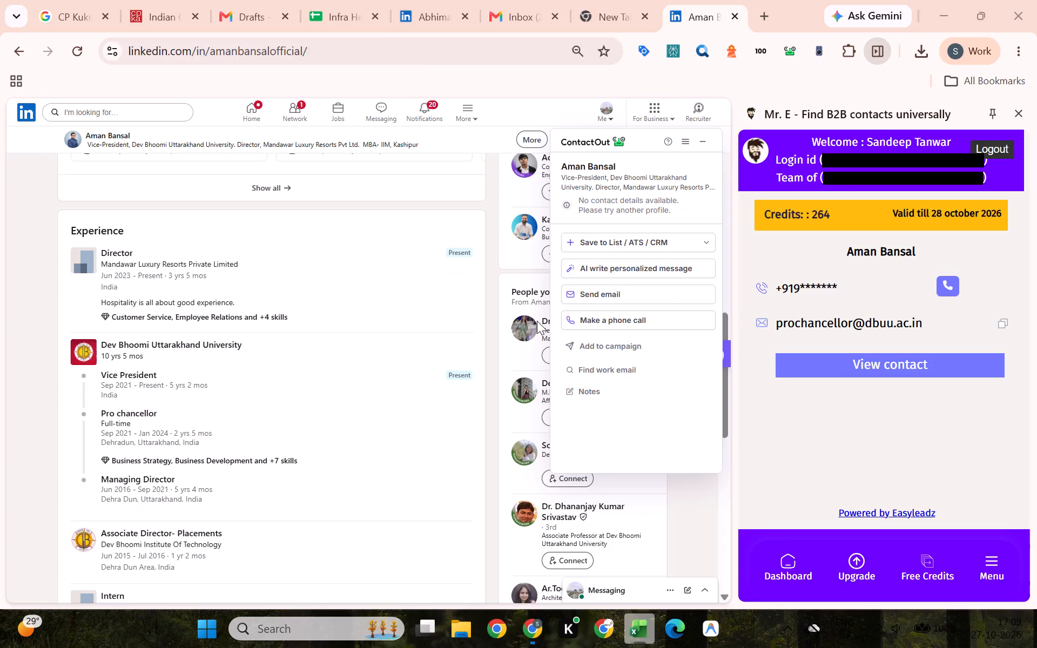
{"action": "left_click", "coordinate": [373, 46]}
{"action": "key", "text": "ctrl+v"}
{"action": "key", "text": "Return"}
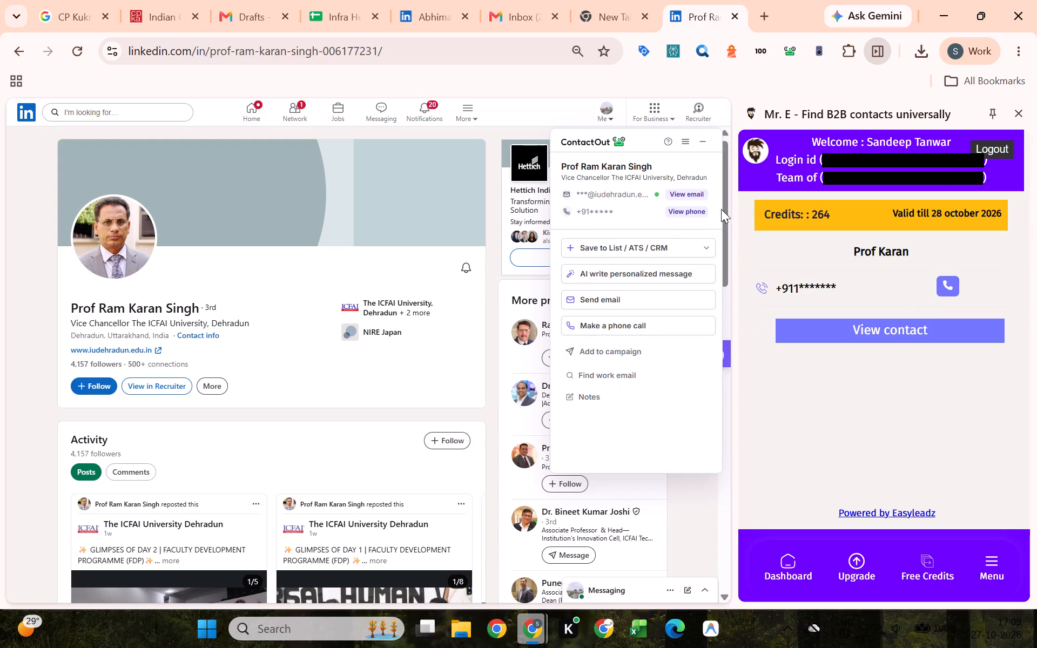
Reveal and copy the ICFAI University vice chancellor's email in ContactOut, and return to the Excel outreach list.
{"action": "left_click", "coordinate": [693, 194]}
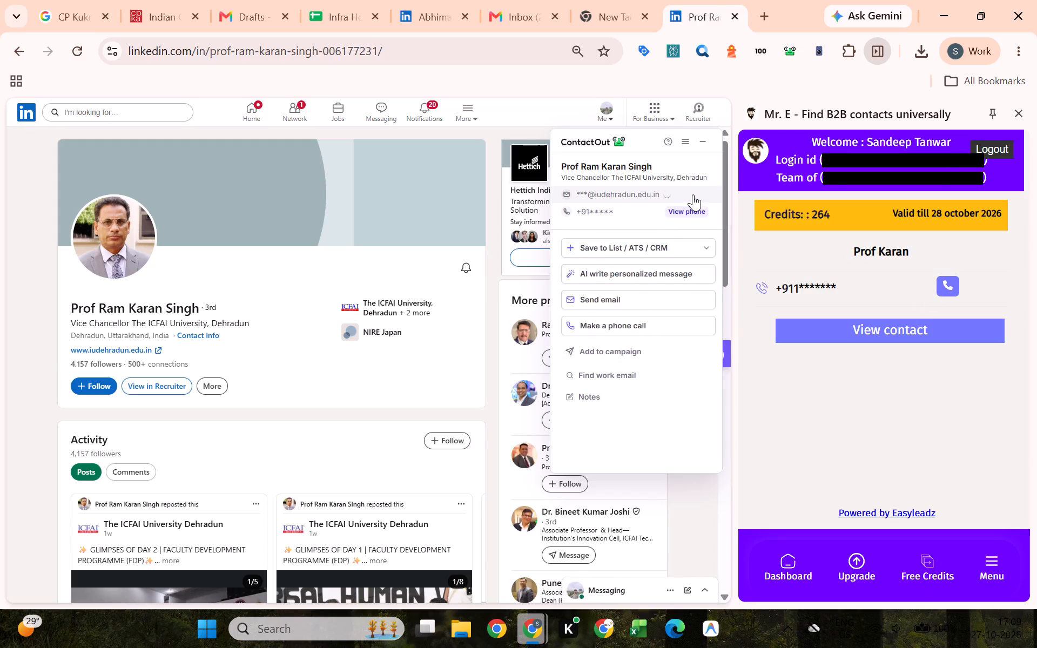
{"action": "left_click", "coordinate": [693, 194]}
{"action": "key", "text": "alt+Tab"}
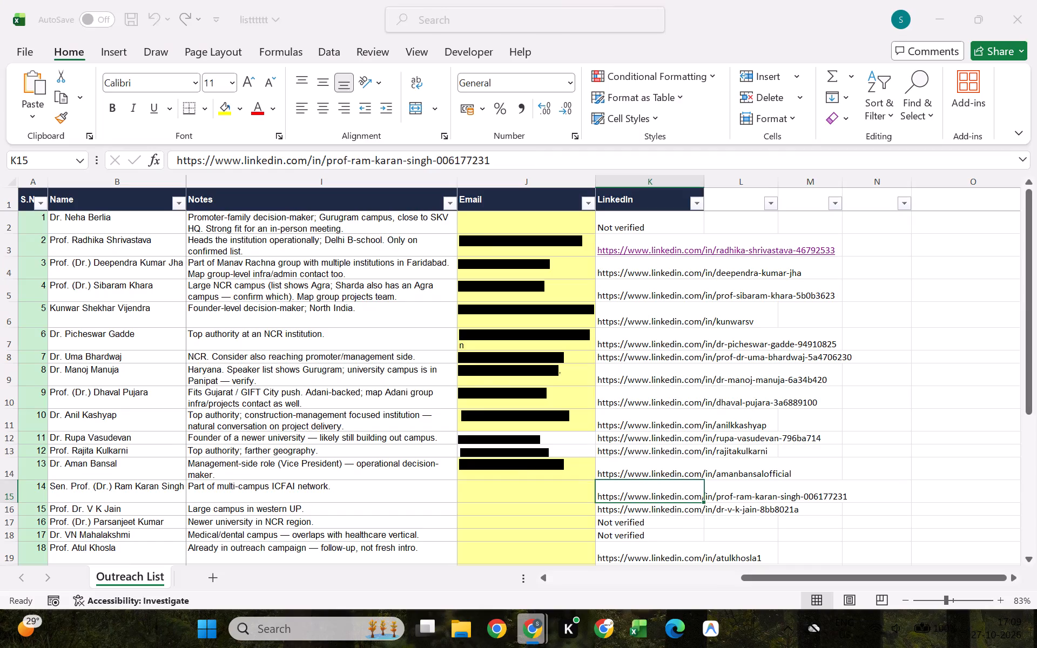
Paste the copied email into J15 for the ICFAI network contact in Excel.
{"action": "key", "text": "Left"}
{"action": "key", "text": "ctrl+v"}
Open the LinkedIn profile of the row 16 contact in Chrome using the URL from K16.
{"action": "scroll", "coordinate": [685, 491], "scroll_direction": "down", "scroll_amount": 1}
{"action": "left_click", "coordinate": [654, 394]}
{"action": "key", "text": "ctrl+c"}
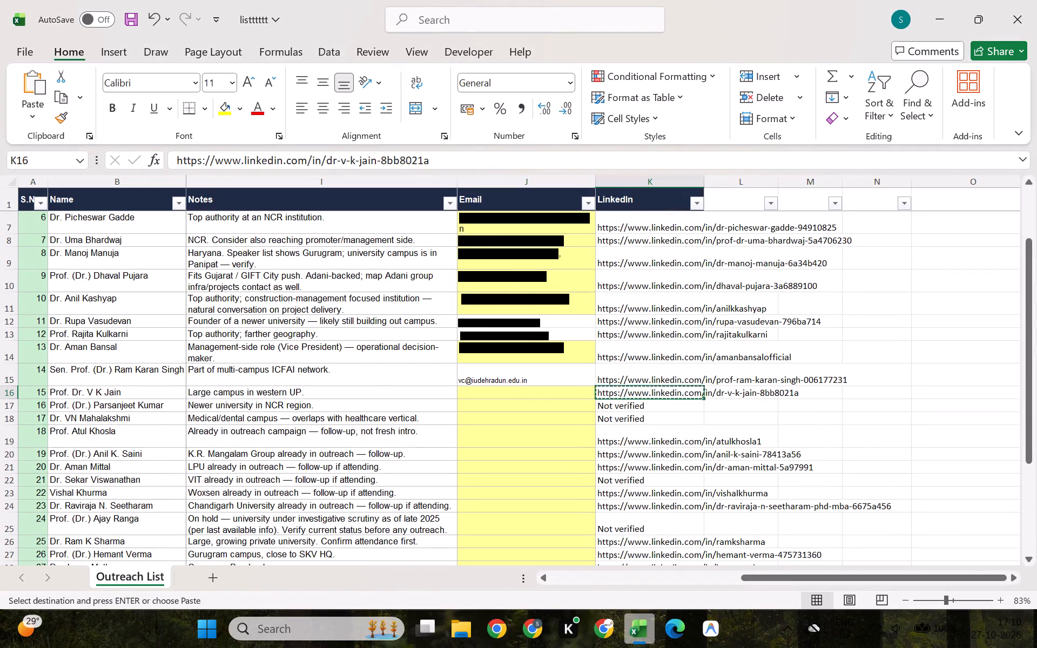
{"action": "key", "text": "alt+Tab"}
{"action": "left_click", "coordinate": [400, 52]}
{"action": "key", "text": "ctrl+v"}
{"action": "key", "text": "Return"}
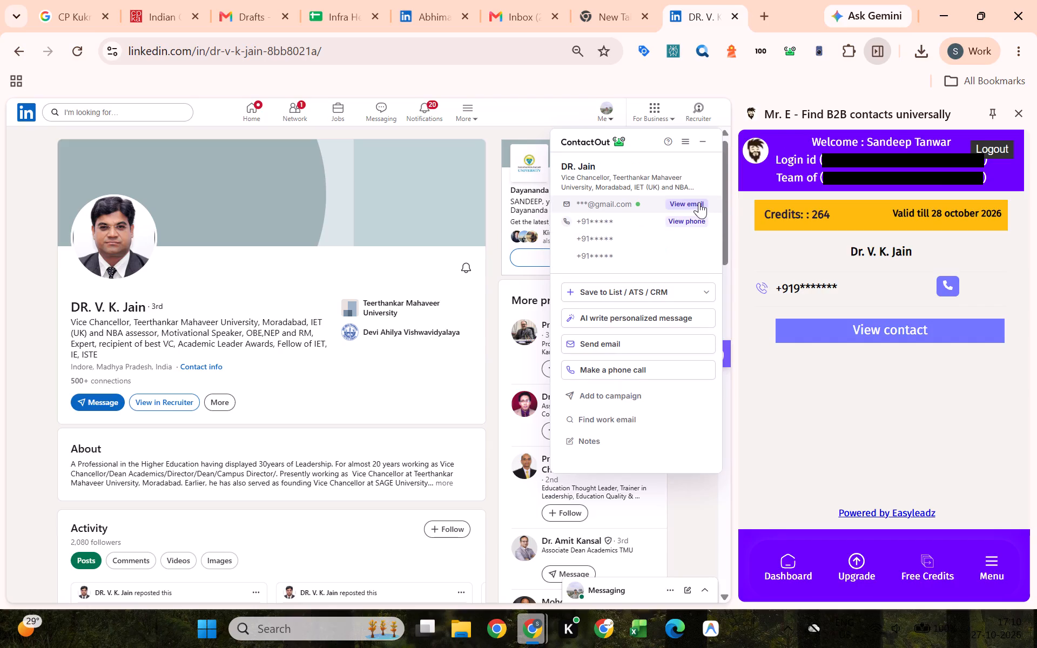
Reveal and copy the Teerthankar Mahaveer University contact's email in ContactOut and paste it into J16 in Excel.
{"action": "left_click", "coordinate": [699, 202]}
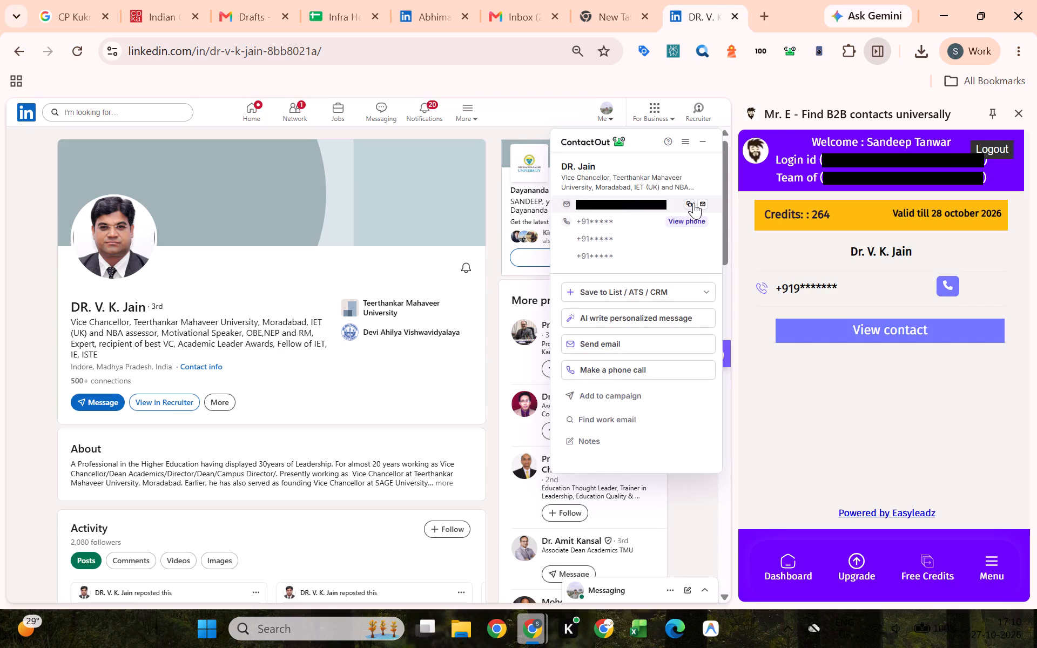
{"action": "left_click", "coordinate": [693, 202]}
{"action": "key", "text": "alt+Tab"}
{"action": "key", "text": "Left"}
{"action": "key", "text": "ctrl+v"}
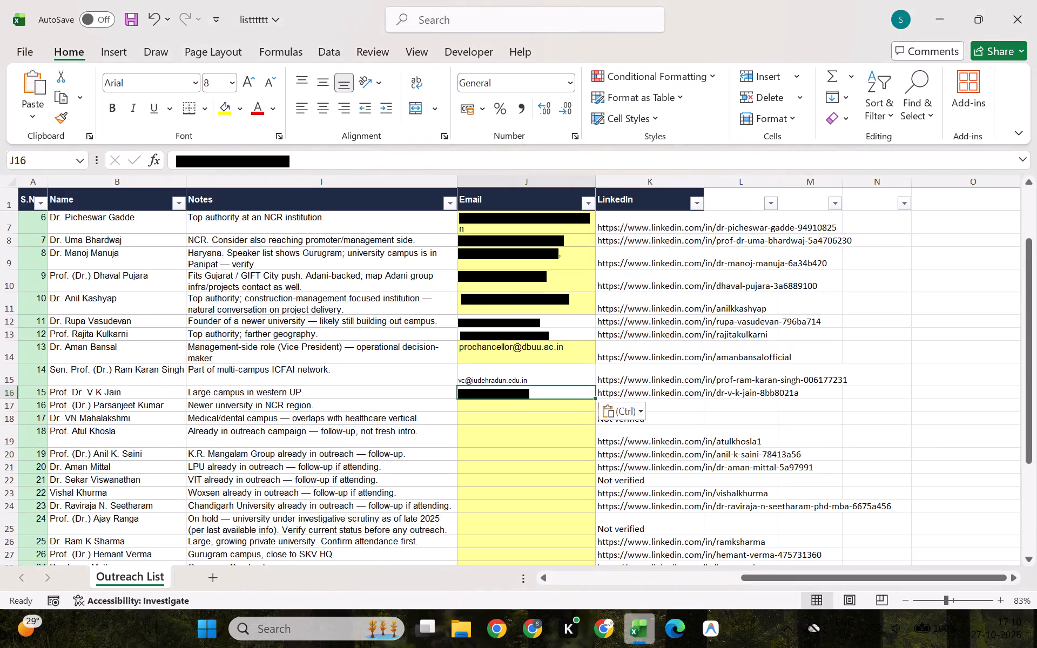
Open the LinkedIn profile of the row 19 contact in Chrome using the URL from K19.
{"action": "left_click", "coordinate": [892, 403]}
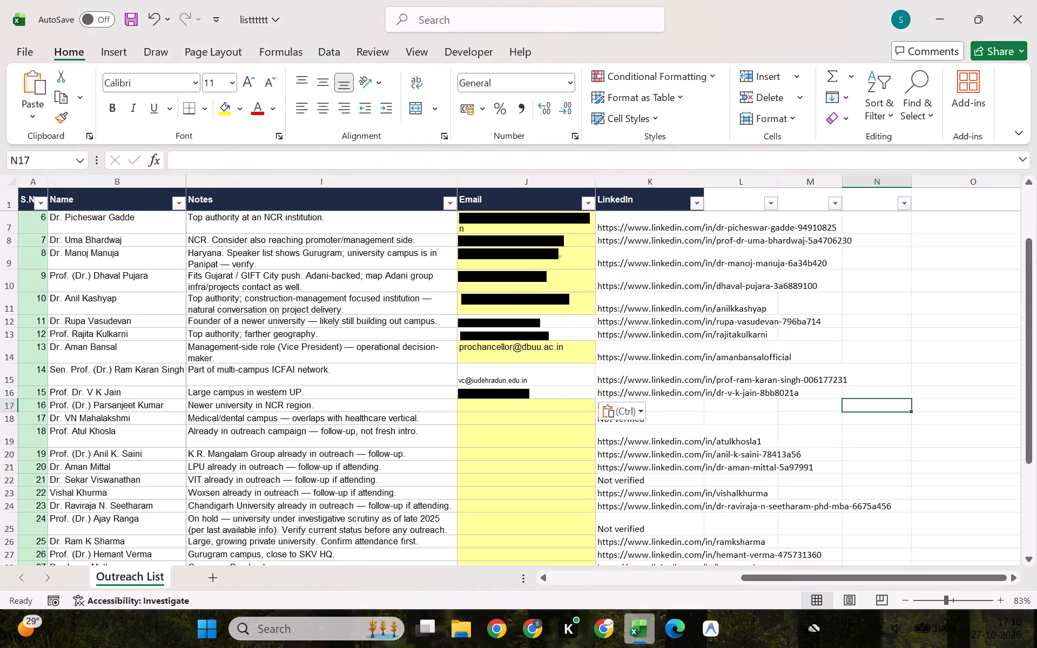
{"action": "left_click", "coordinate": [656, 444]}
{"action": "key", "text": "ctrl+c"}
{"action": "key", "text": "alt+Tab"}
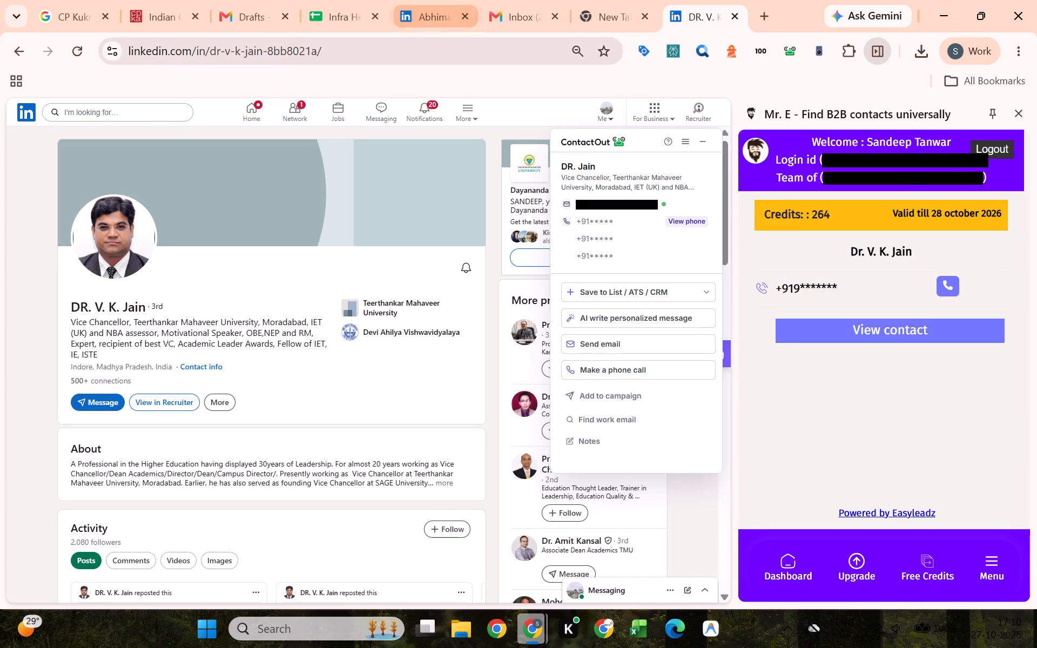
{"action": "left_click", "coordinate": [403, 48]}
{"action": "key", "text": "ctrl+v"}
{"action": "key", "text": "Return"}
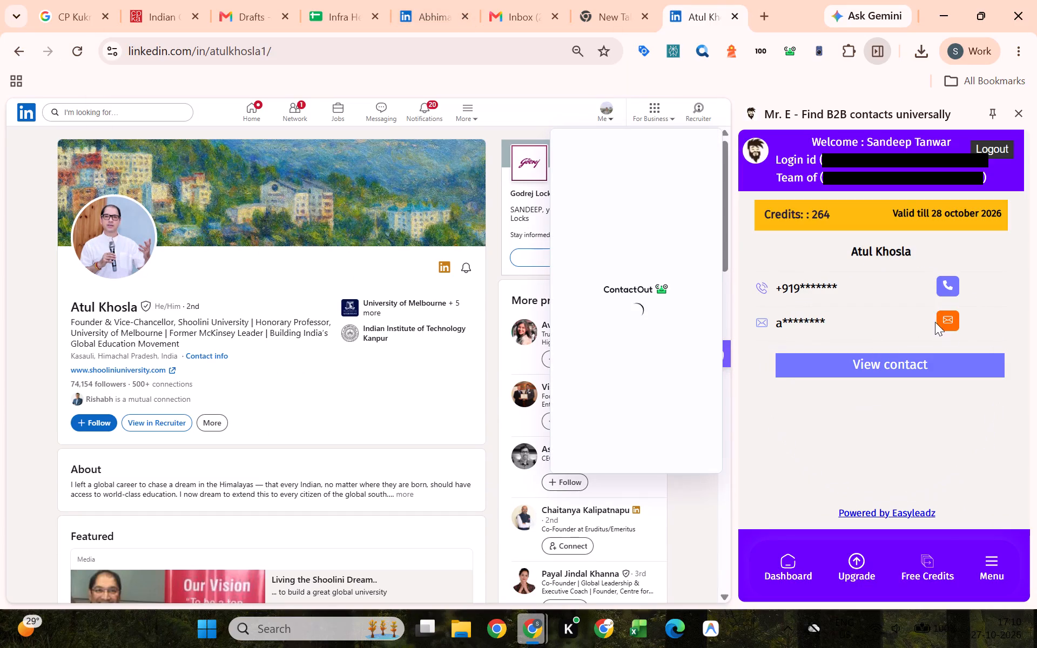
Reveal and copy the Shoolini University vice-chancellor's emails in Mr. E and paste them into J19 in Excel.
{"action": "left_click", "coordinate": [945, 322]}
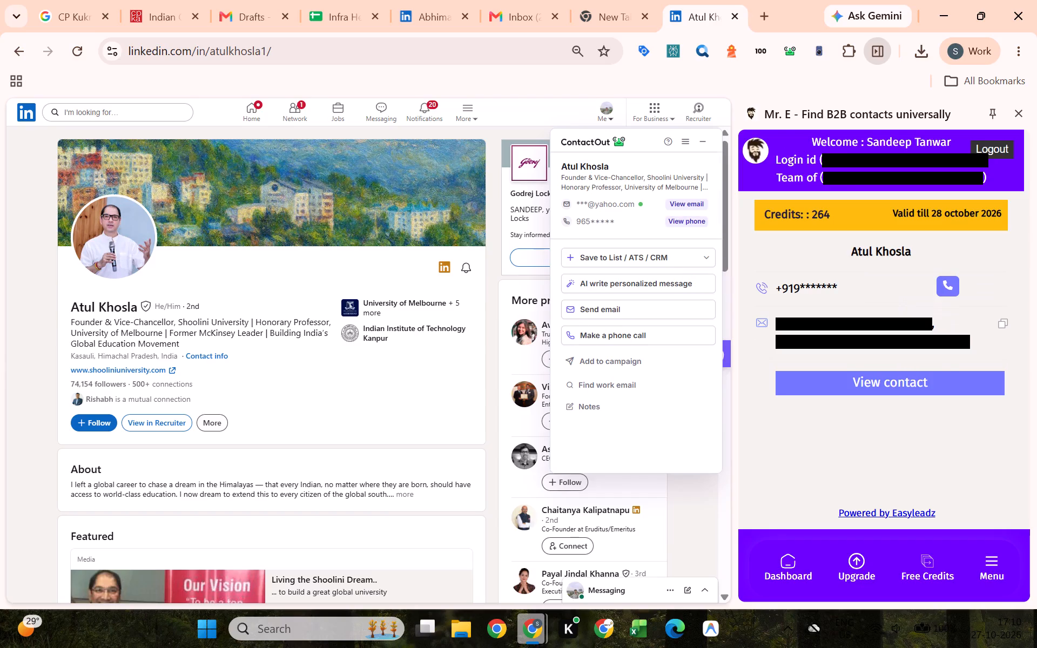
{"action": "left_click", "coordinate": [1002, 320]}
{"action": "key", "text": "alt+Tab"}
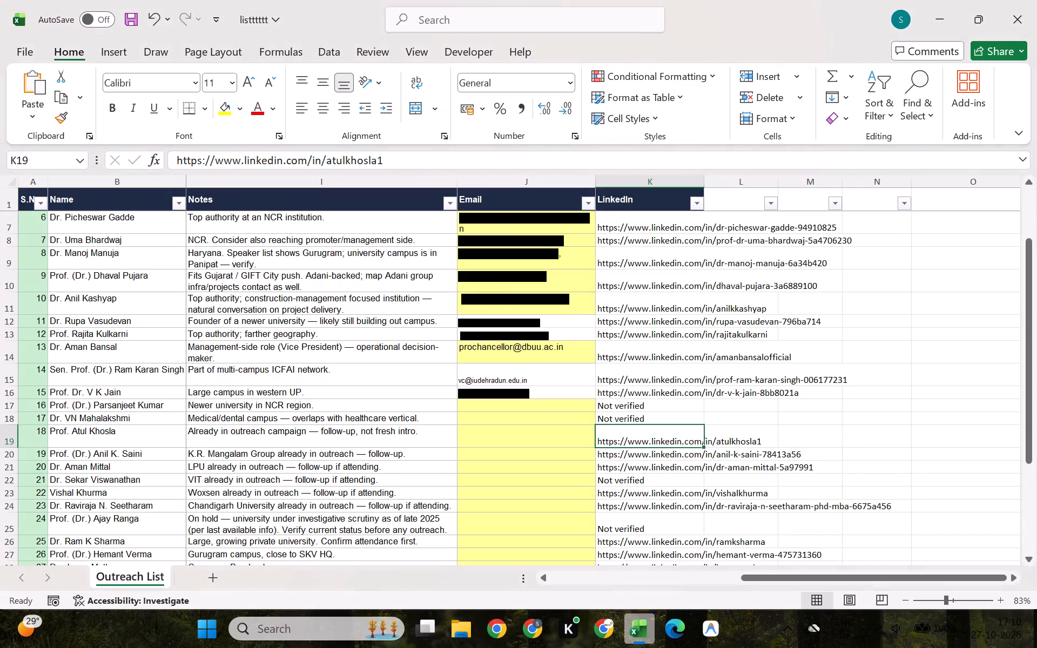
{"action": "key", "text": "Left"}
{"action": "key", "text": "ctrl+v"}
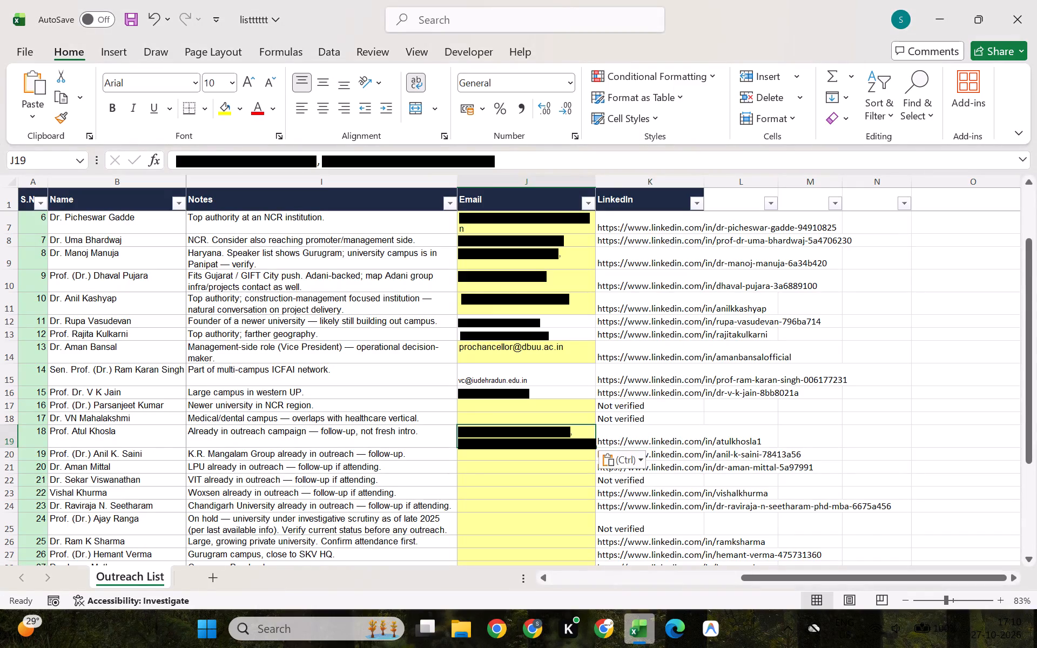
Delete the first address from J19, keeping only the last email.
{"action": "left_click_drag", "start_coordinate": [323, 159], "coordinate": [135, 181]}
{"action": "key", "text": "BackSpace"}
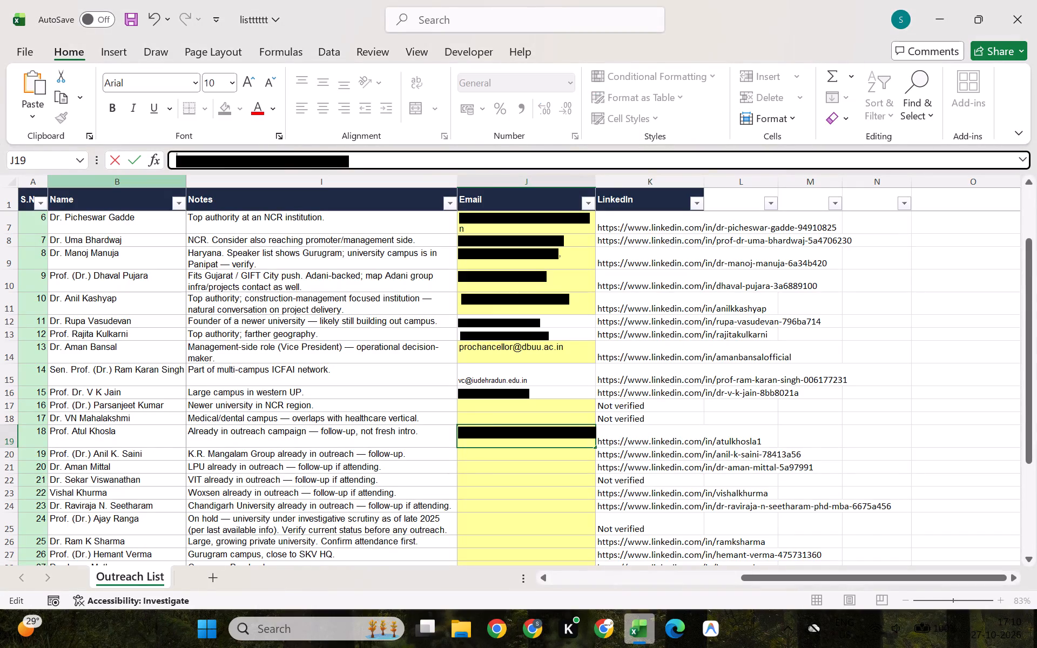
Copy the K.R. Mangalam contact's LinkedIn URL from K20 and enter it in Chrome's address field.
{"action": "left_click", "coordinate": [616, 451]}
{"action": "key", "text": "ctrl+c"}
{"action": "key", "text": "alt+Tab"}
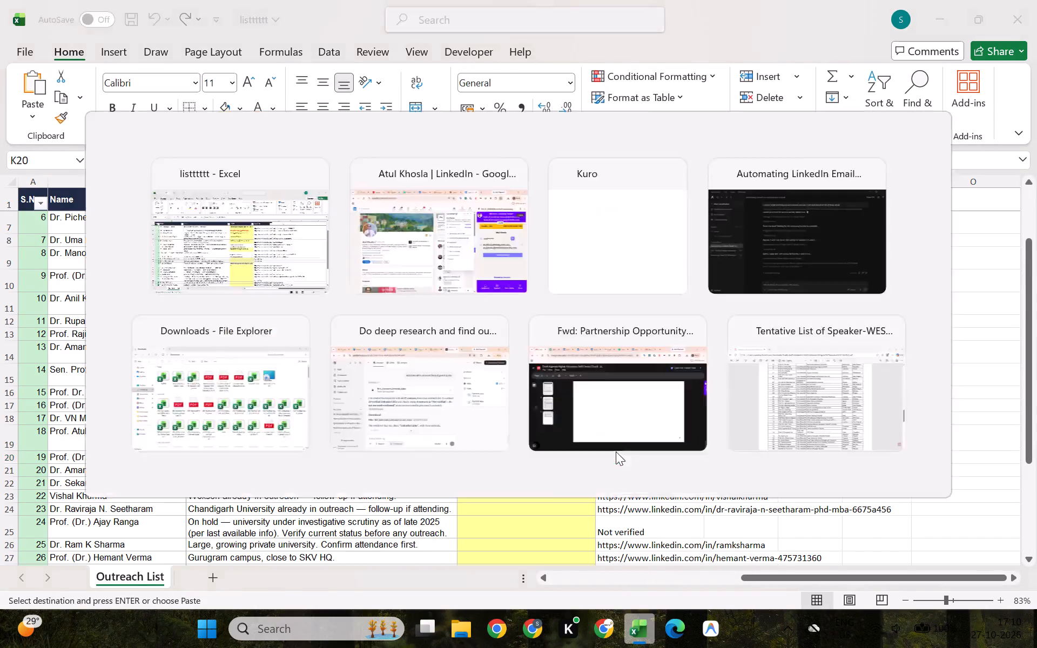
{"action": "left_click", "coordinate": [293, 47]}
{"action": "key", "text": "ctrl+v"}
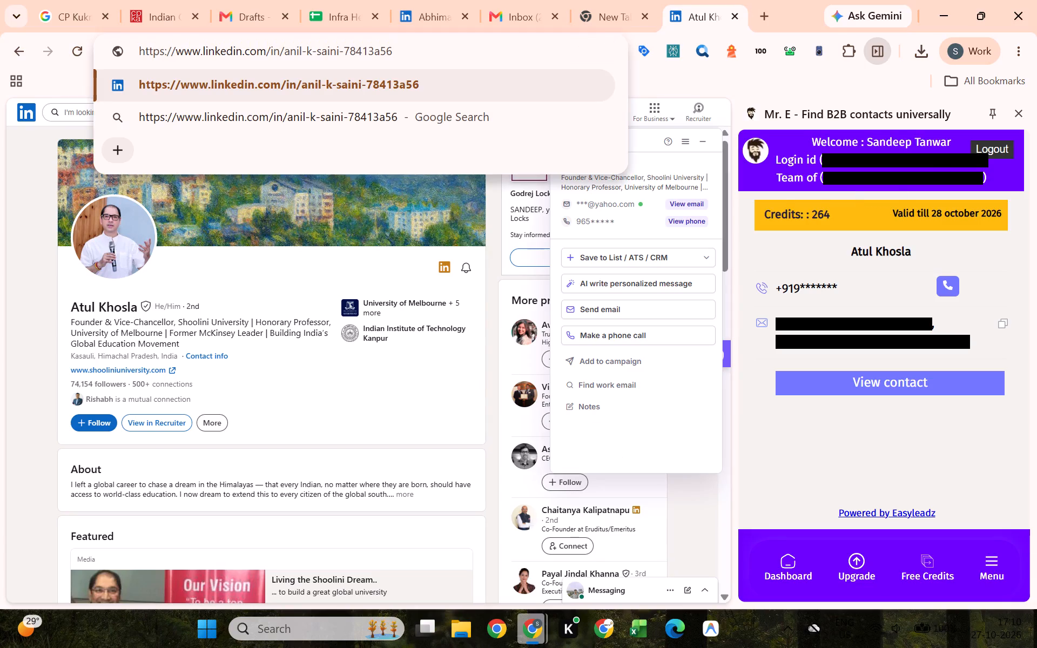
{"action": "left_click", "coordinate": [487, 391]}
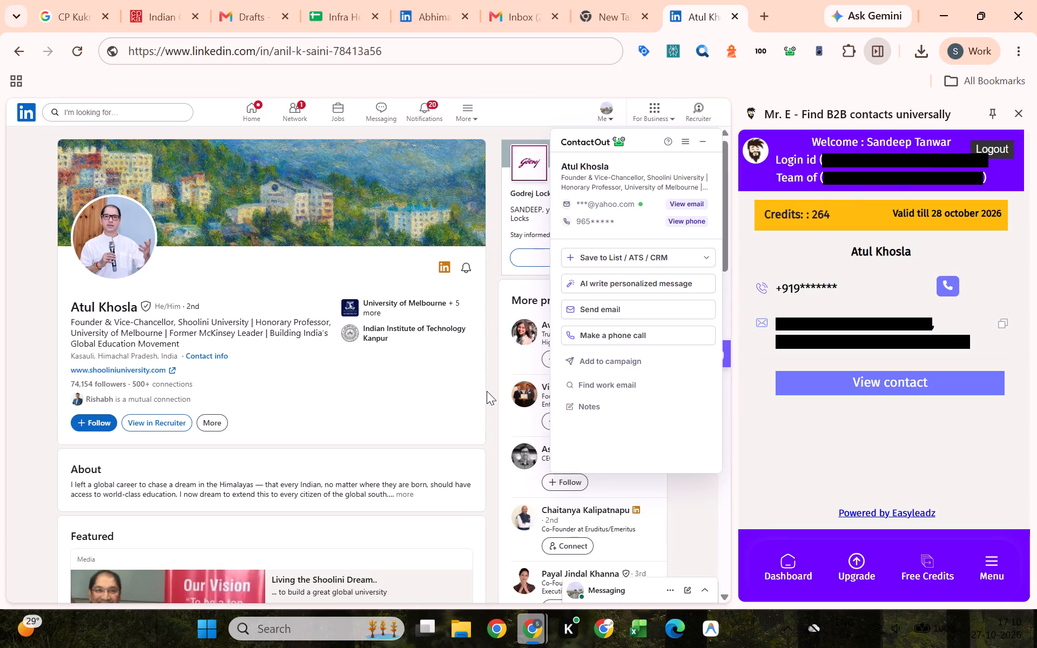
{"action": "key", "text": "super+Print"}
Switch to the other Chrome window holding the "Do deep research and find ou..." conversation.
{"action": "key", "text": "alt+Tab"}
{"action": "key", "text": "alt+Tab"}
{"action": "key", "text": "alt+Tab"}
{"action": "key", "text": "alt+Tab"}
{"action": "key", "text": "alt+Tab"}
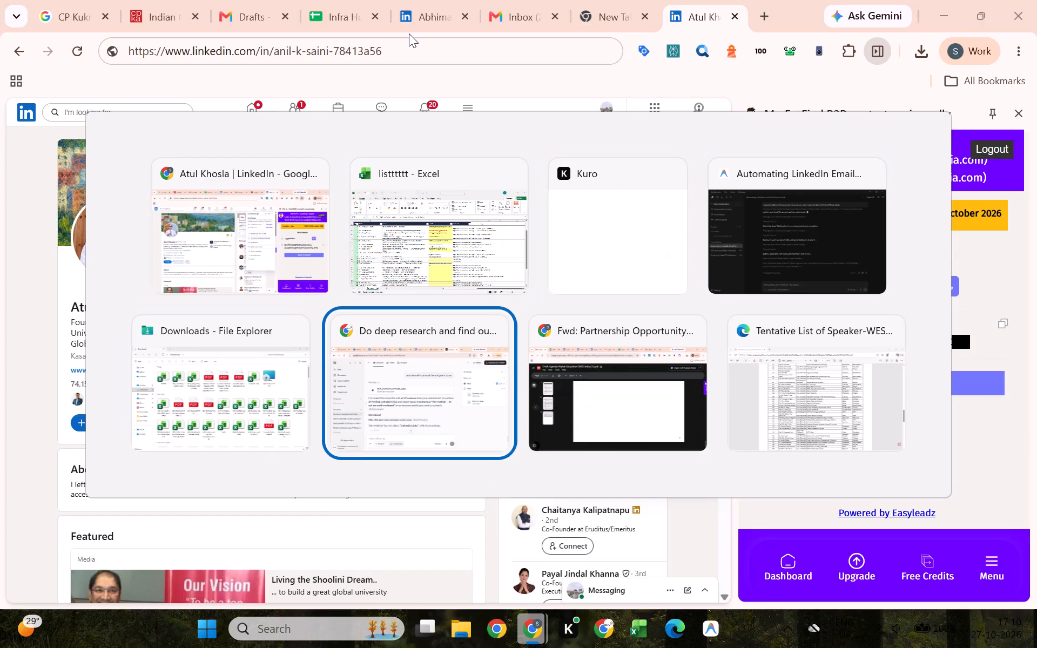
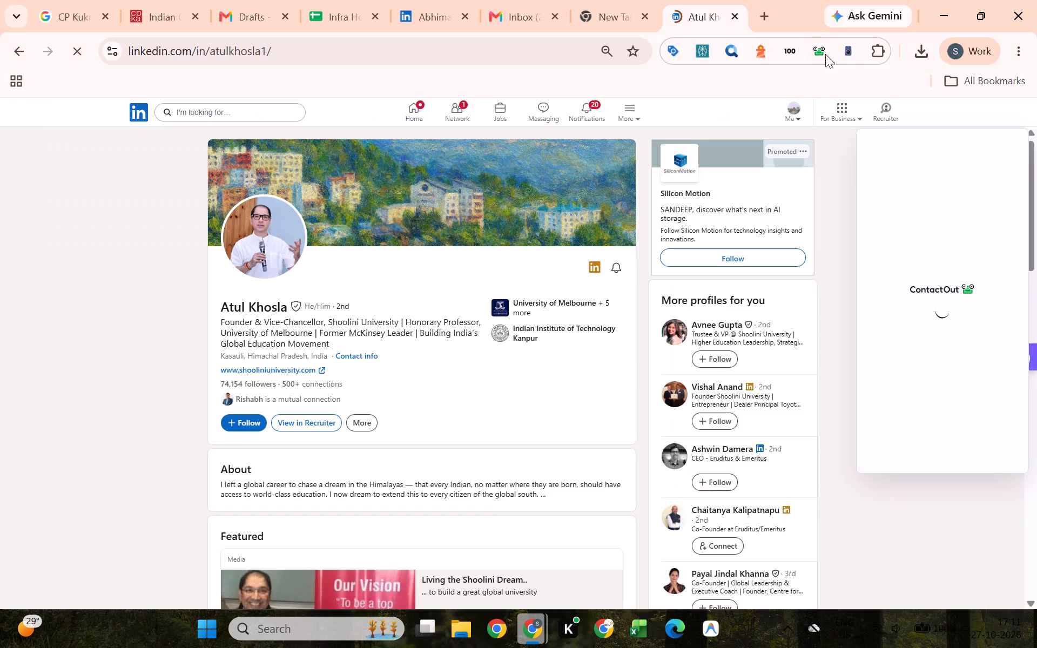
Open the list of installed Chrome extensions on the Shoolini University vice-chancellor's LinkedIn profile.
{"action": "left_click", "coordinate": [876, 51]}
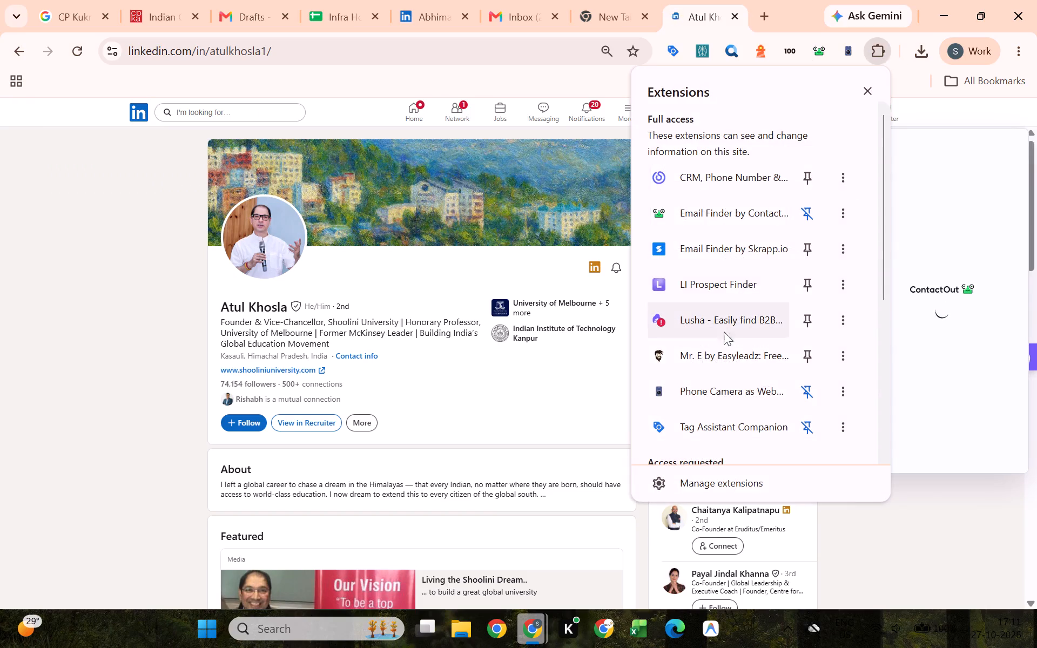
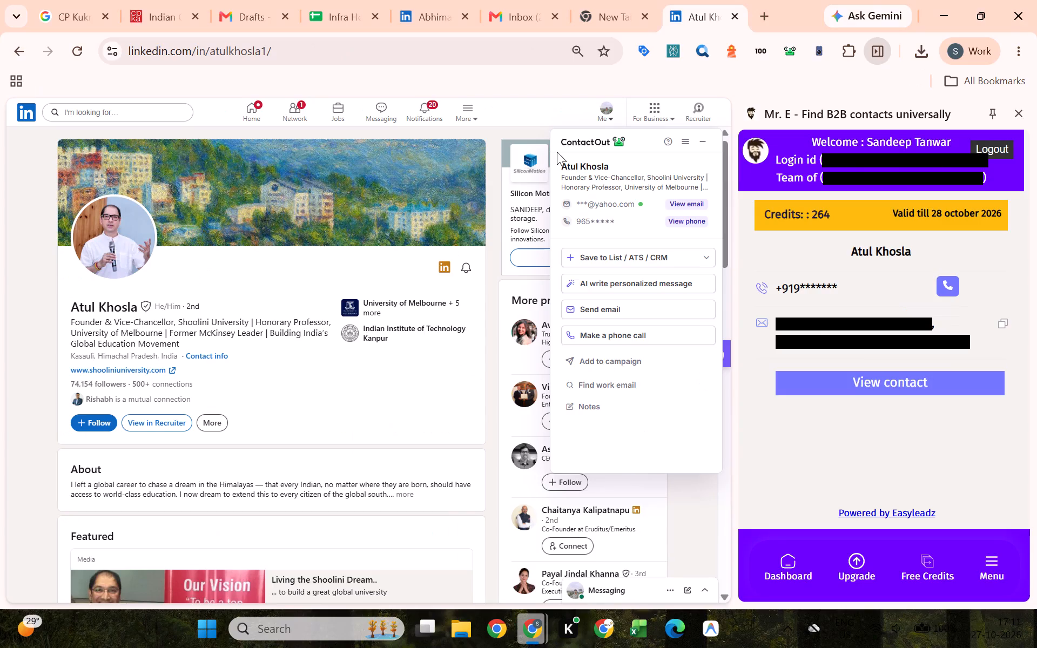
Open the K.R. Mangalam contact's LinkedIn profile in Chrome from the K20 URL and check it for an available email.
{"action": "left_click", "coordinate": [426, 42]}
{"action": "key", "text": "ctrl+v"}
{"action": "key", "text": "Return"}
{"action": "key", "text": "alt+Tab"}
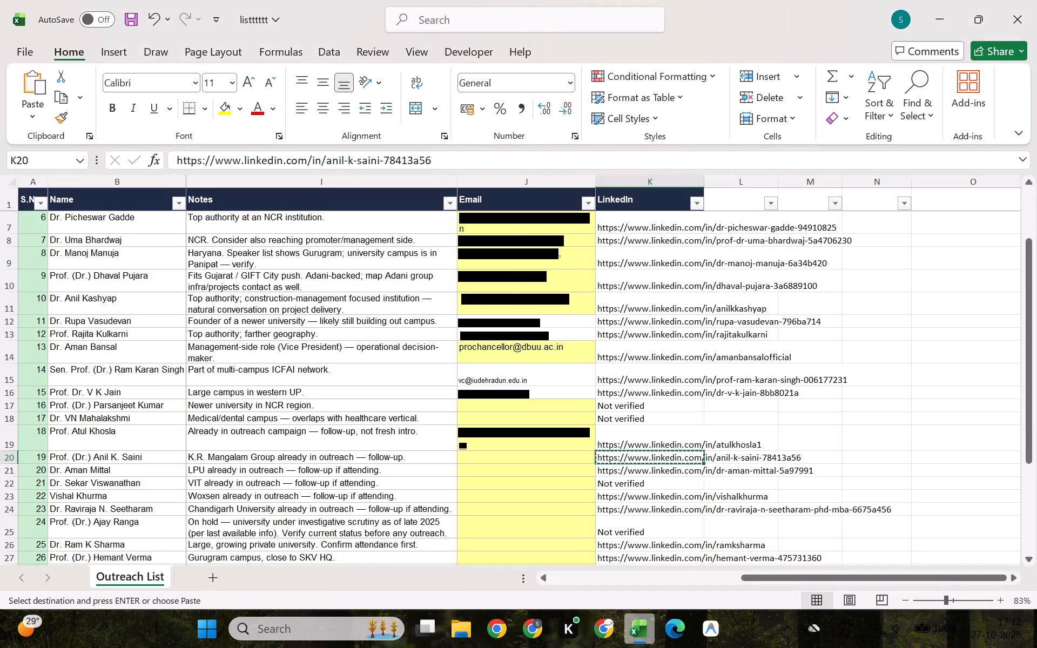
{"action": "key", "text": "alt+Tab"}
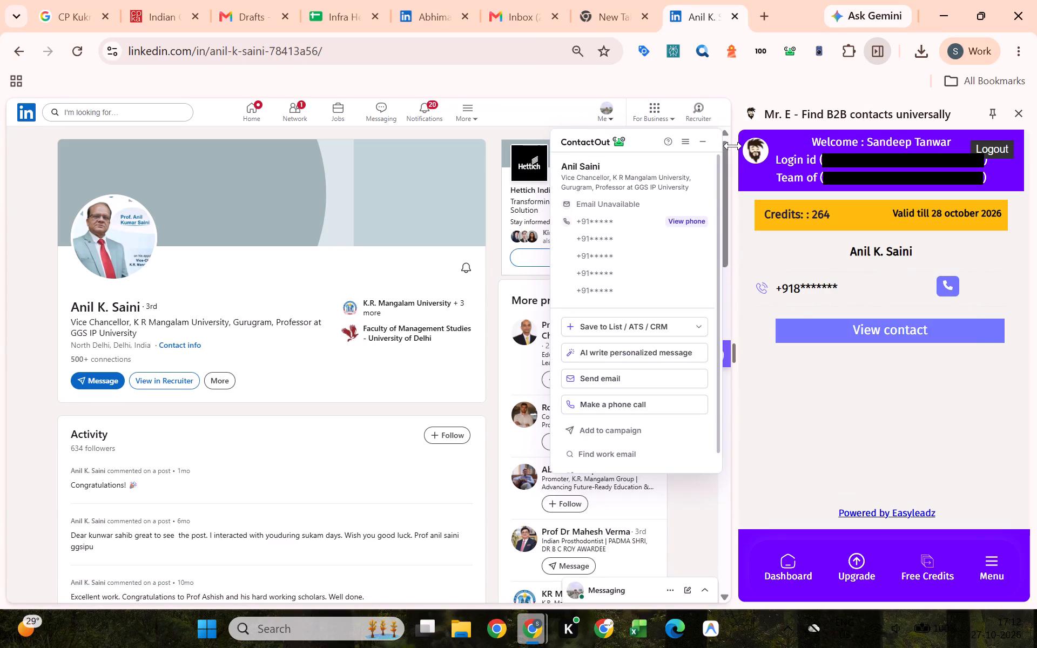
Copy the LPU contact's LinkedIn URL from K21 in Excel and open that profile in Chrome.
{"action": "key", "text": "alt+Tab"}
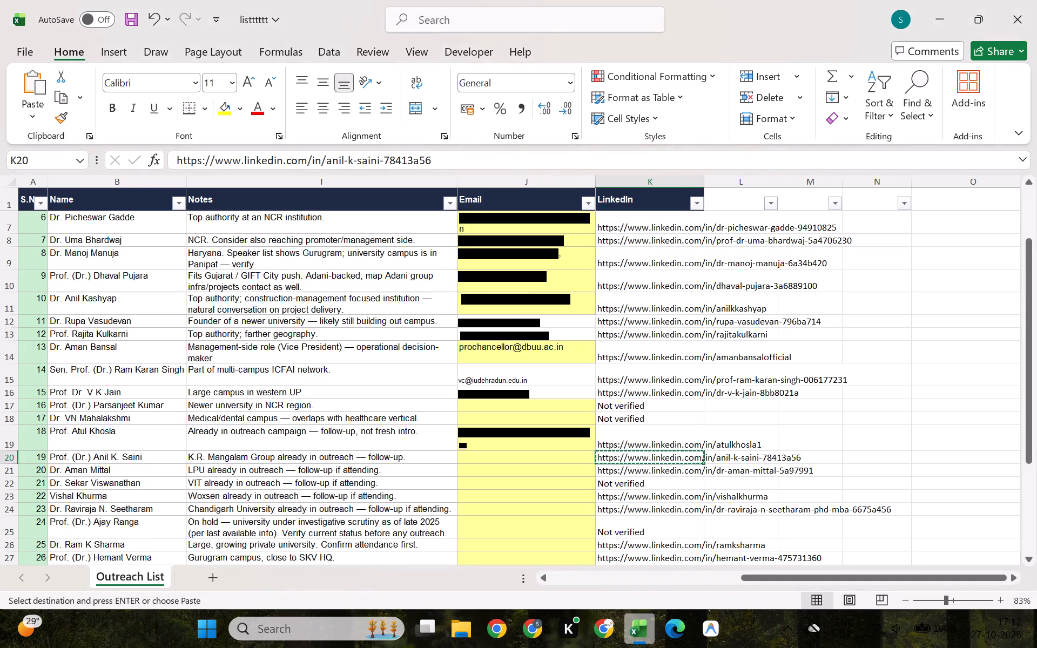
{"action": "left_click", "coordinate": [633, 474]}
{"action": "key", "text": "ctrl+c"}
{"action": "key", "text": "alt+Tab"}
{"action": "left_click", "coordinate": [512, 58]}
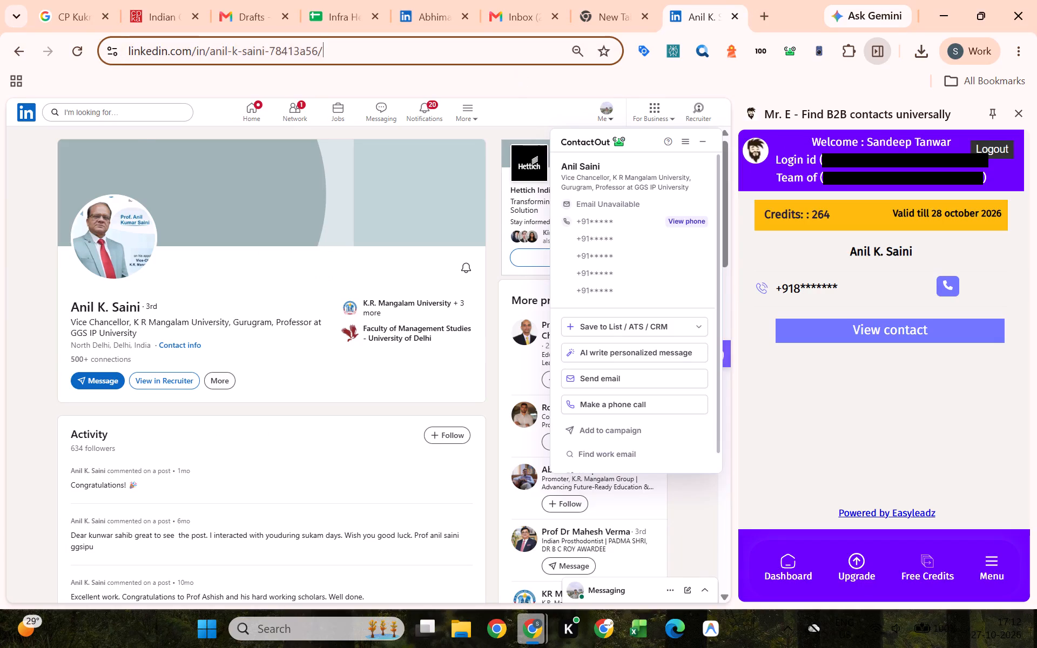
{"action": "key", "text": "ctrl+v"}
{"action": "key", "text": "Return"}
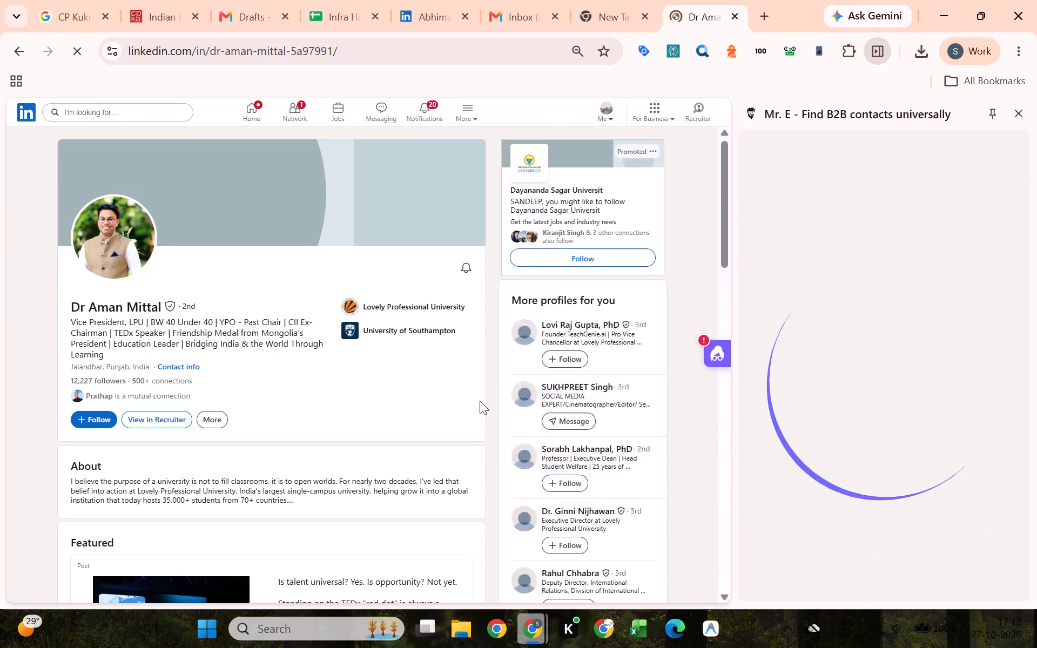
Reveal and copy the LPU contact's email in Mr. E and paste it into J21 in Excel.
{"action": "left_click", "coordinate": [954, 324]}
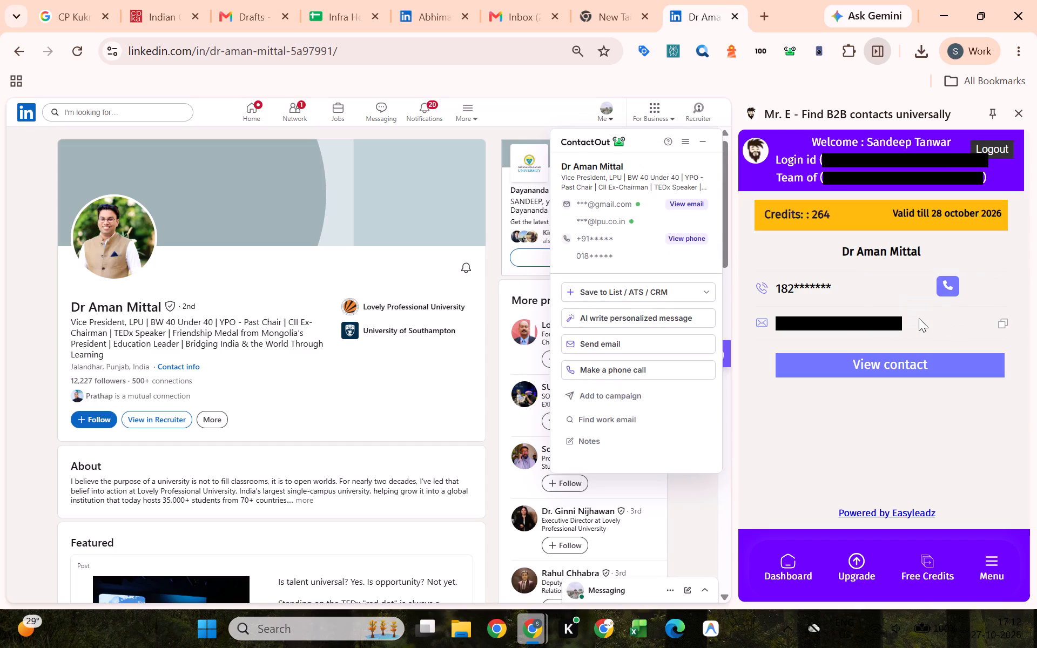
{"action": "left_click", "coordinate": [1002, 322]}
{"action": "key", "text": "alt+Tab"}
{"action": "key", "text": "Left"}
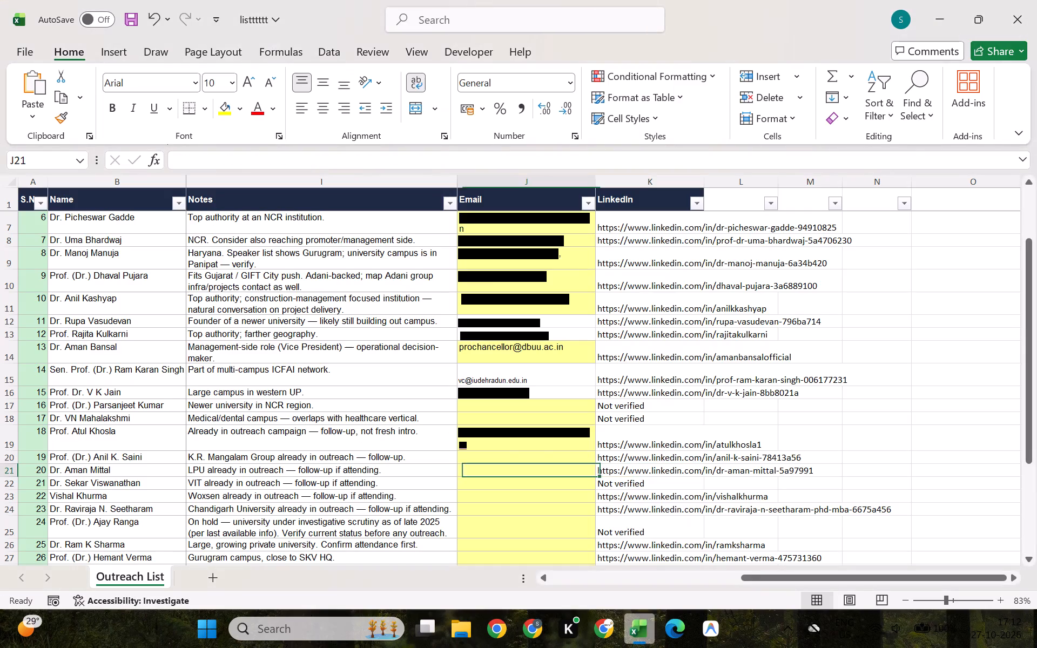
{"action": "key", "text": "ctrl+v"}
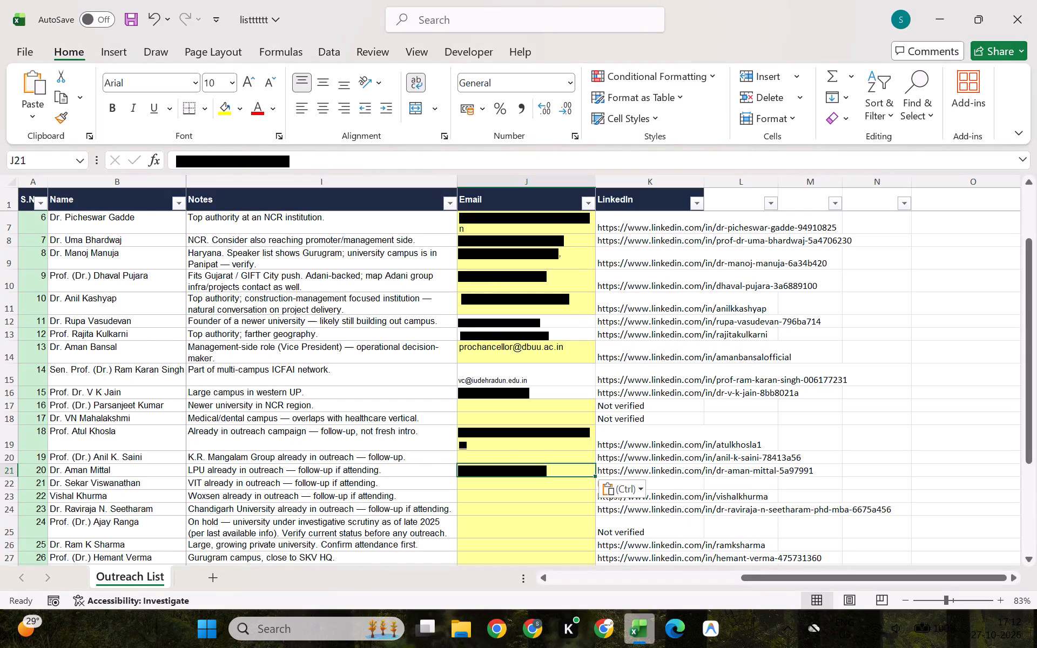
Copy the Woxsen contact's LinkedIn URL from K23 and open that profile in Chrome.
{"action": "scroll", "coordinate": [920, 355], "scroll_direction": "down", "scroll_amount": 1}
{"action": "left_click", "coordinate": [661, 364]}
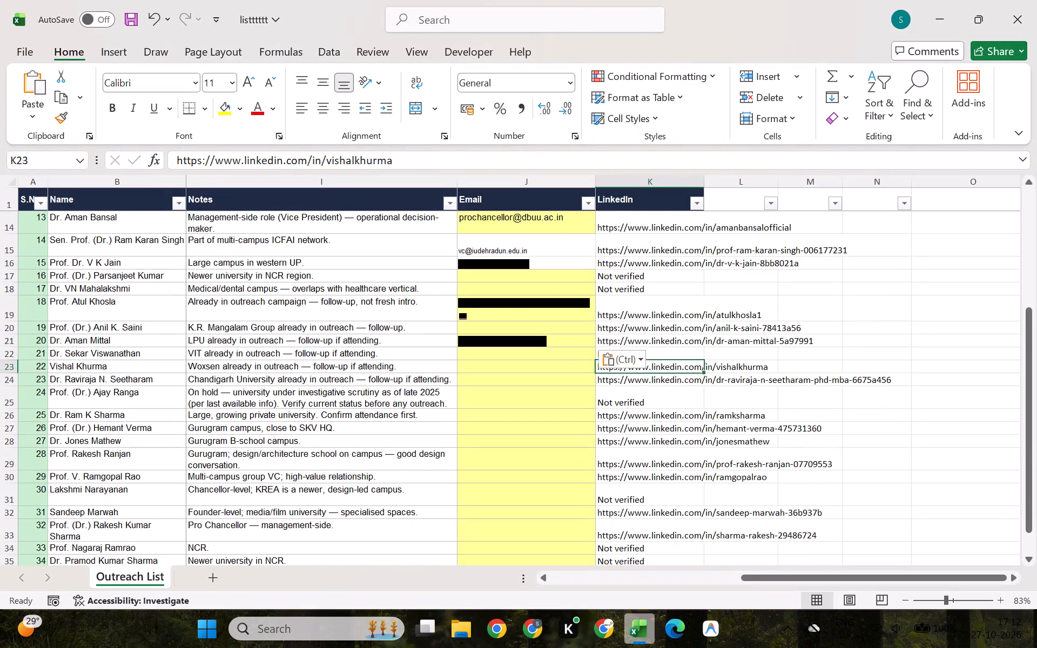
{"action": "left_click", "coordinate": [661, 364], "text": "ctrl"}
{"action": "key", "text": "ctrl+c"}
{"action": "key", "text": "alt+Tab"}
{"action": "key", "text": "ctrl+v"}
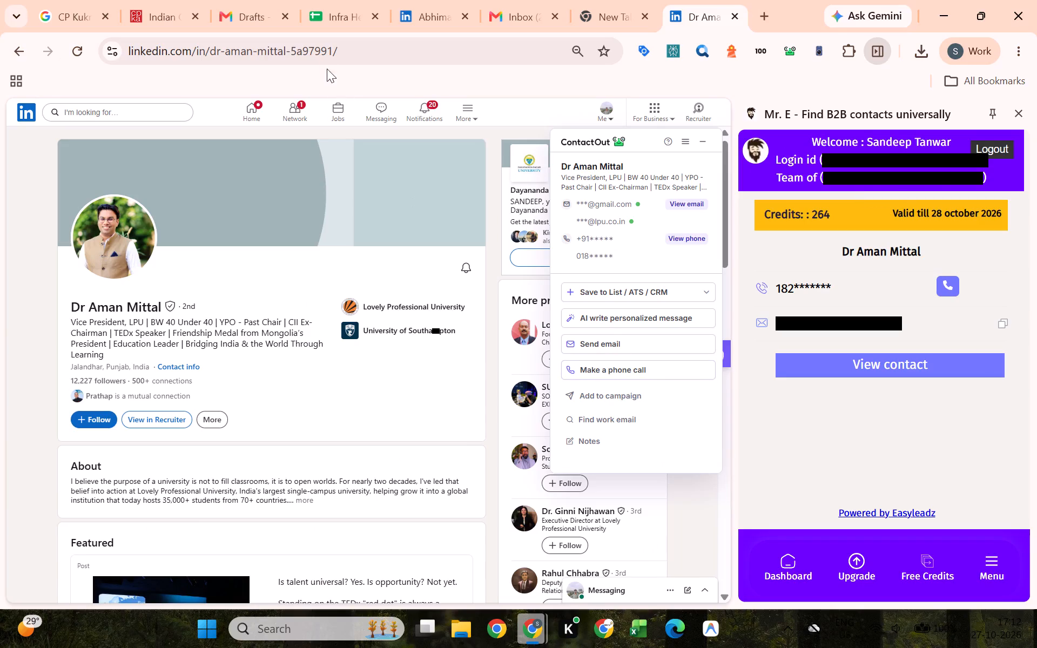
{"action": "left_click", "coordinate": [325, 62]}
{"action": "key", "text": "ctrl+v"}
{"action": "key", "text": "Return"}
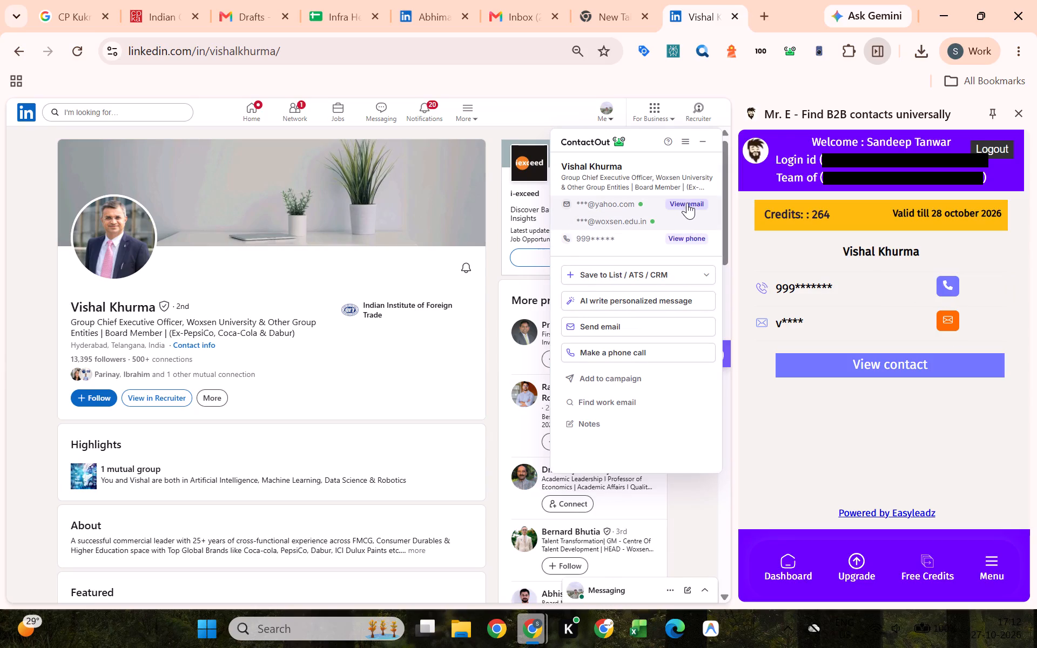
Reveal the Woxsen contact's emails in ContactOut, copy the woxsen.edu.in one, and paste it into J23 in Excel.
{"action": "left_click", "coordinate": [687, 202]}
{"action": "key", "text": "alt+Tab"}
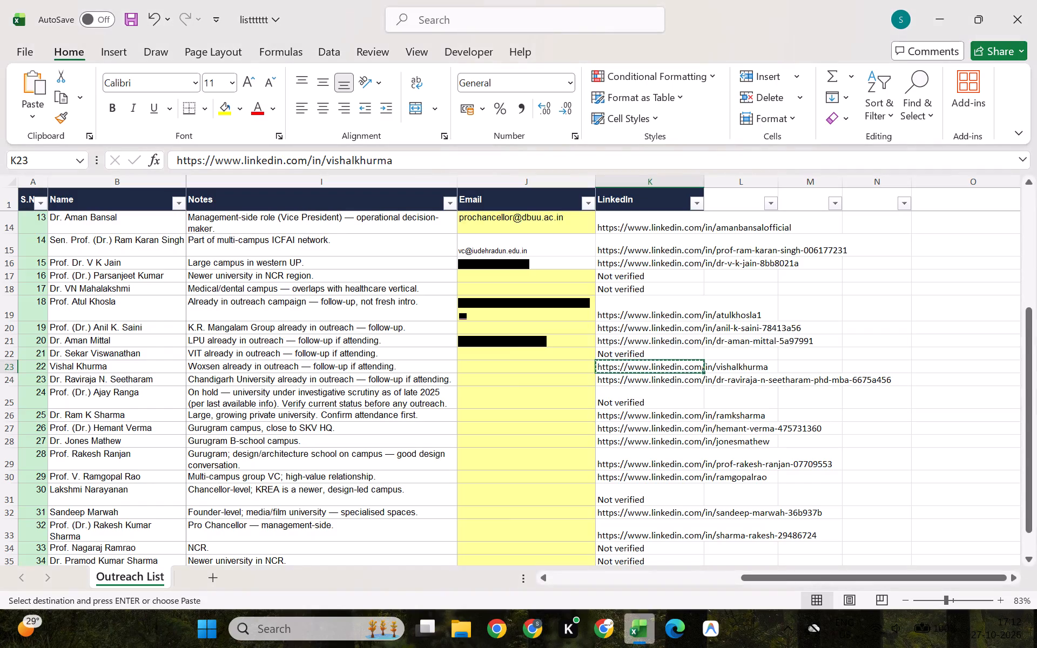
{"action": "key", "text": "alt+Tab"}
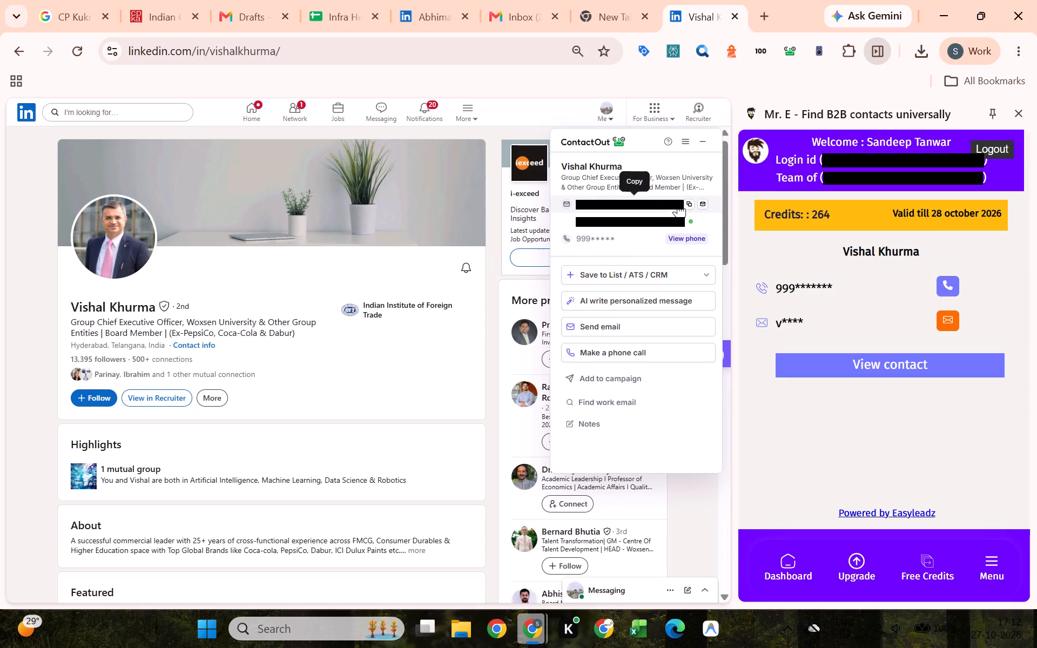
{"action": "left_click", "coordinate": [692, 220]}
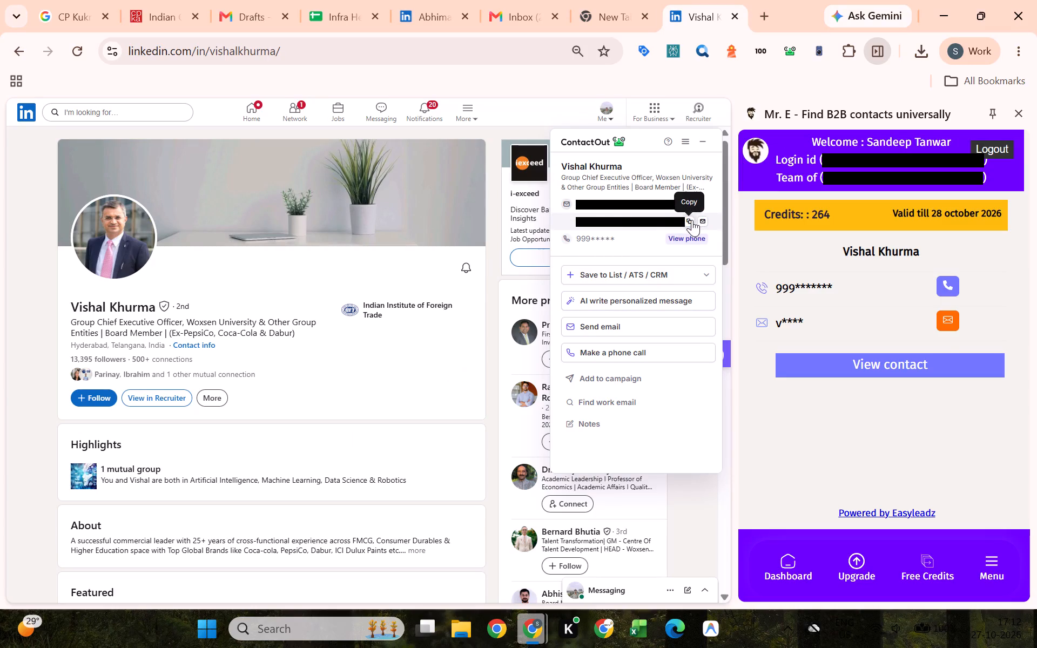
{"action": "key", "text": "alt+Tab"}
{"action": "key", "text": "Left"}
{"action": "key", "text": "ctrl+v"}
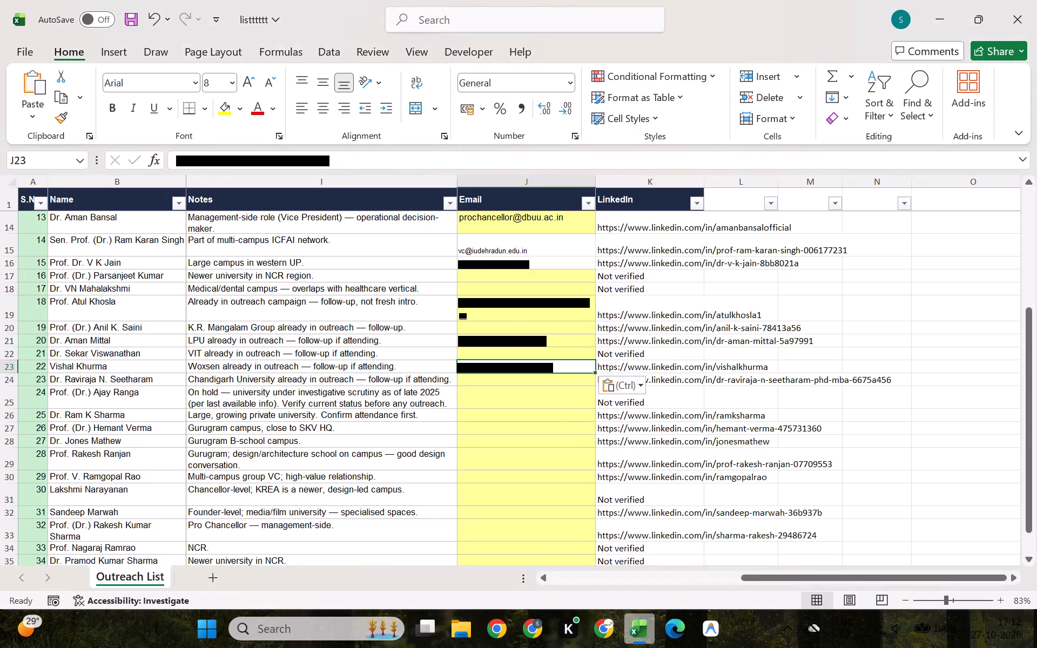
Copy the Chandigarh University row's LinkedIn URL from K24 in Excel and open that profile in Chrome.
{"action": "key", "text": "alt+Tab"}
{"action": "key", "text": "alt+Tab"}
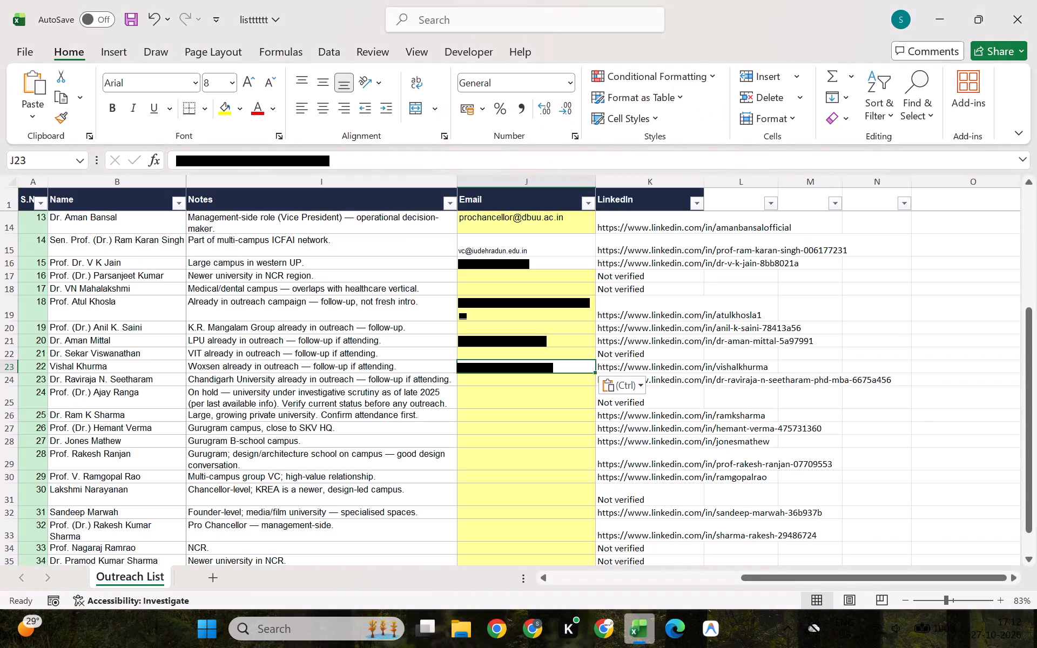
{"action": "left_click", "coordinate": [660, 385]}
{"action": "key", "text": "ctrl+c"}
{"action": "key", "text": "alt+Tab"}
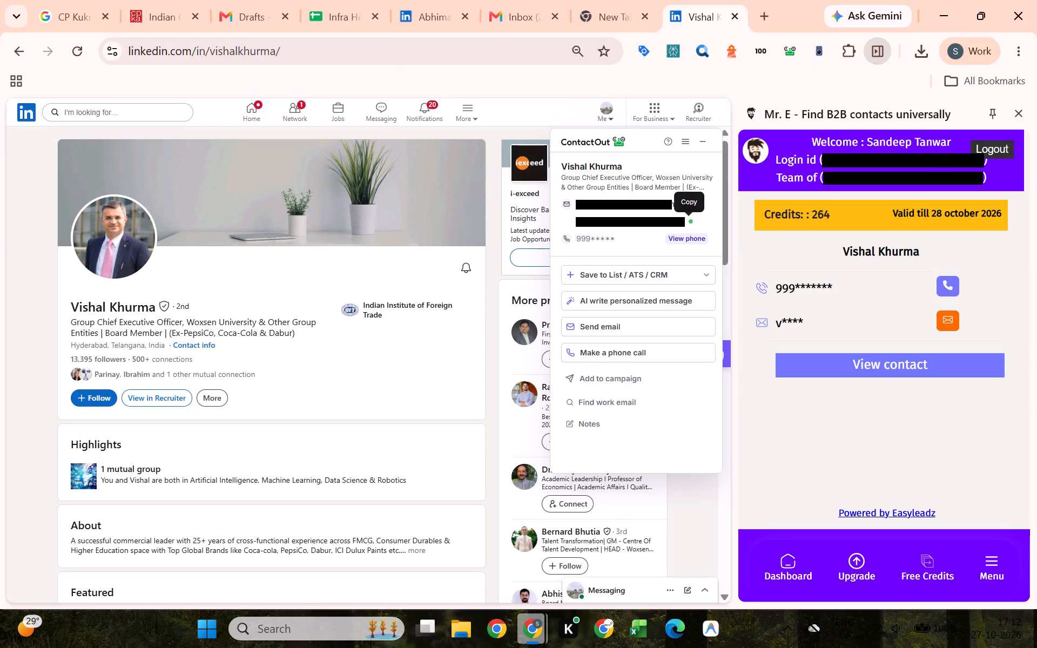
{"action": "left_click", "coordinate": [381, 52]}
{"action": "key", "text": "ctrl+v"}
{"action": "key", "text": "Return"}
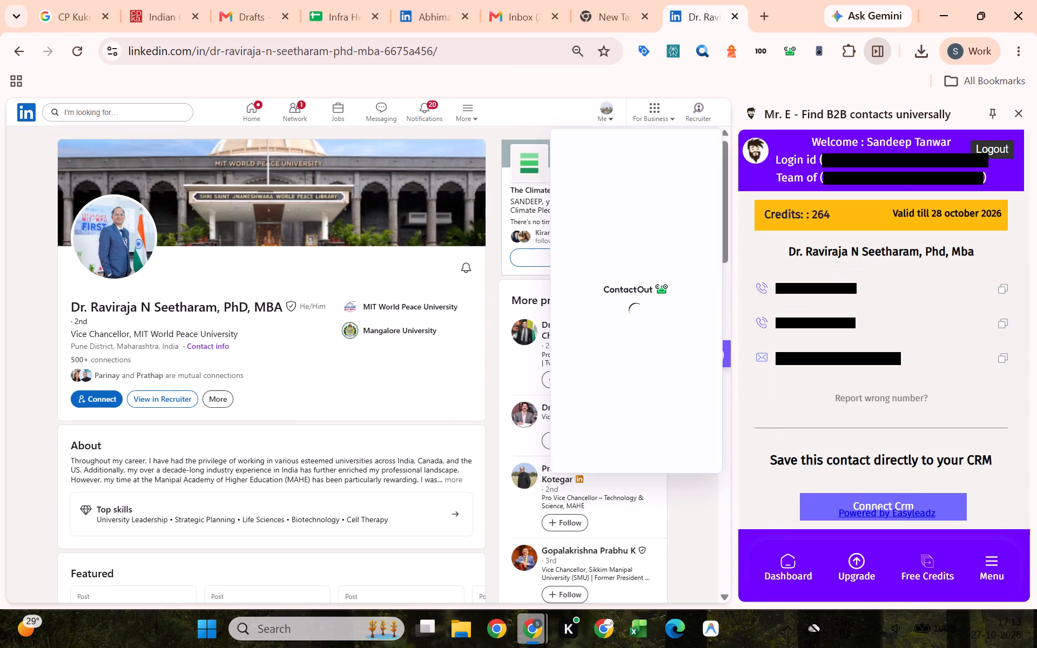
Copy the contact's email from Mr. E and paste it into J24 in Excel.
{"action": "left_click", "coordinate": [998, 354]}
{"action": "key", "text": "ctrl+c"}
{"action": "key", "text": "alt+Tab"}
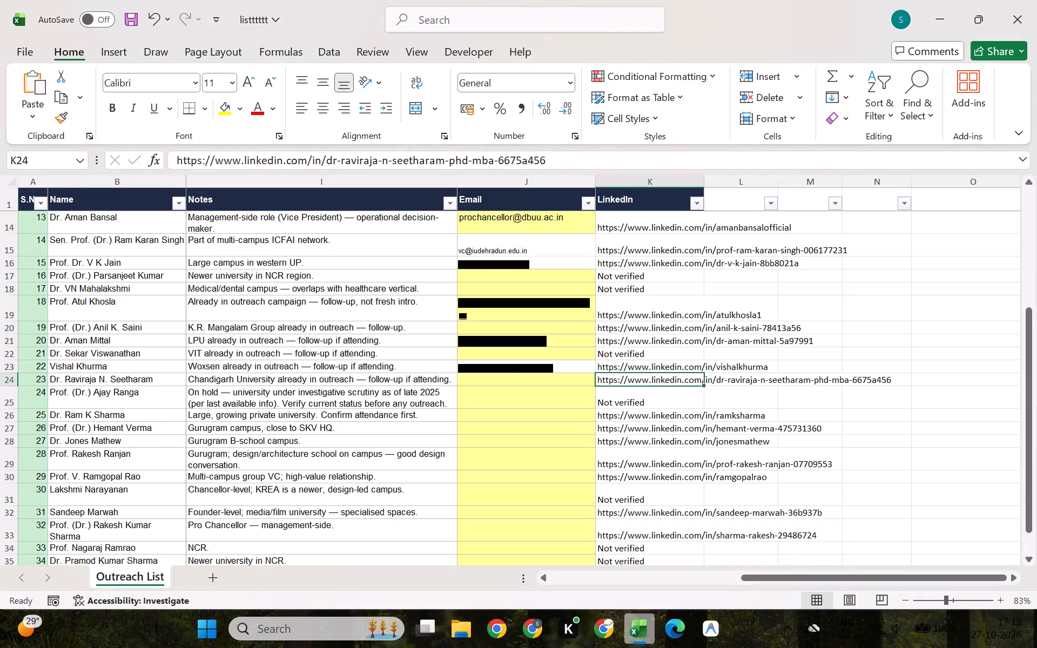
{"action": "key", "text": "Left"}
{"action": "key", "text": "ctrl+v"}
Copy the UPES contact's LinkedIn URL from K26 in Excel and open that profile in Chrome.
{"action": "left_click", "coordinate": [607, 416]}
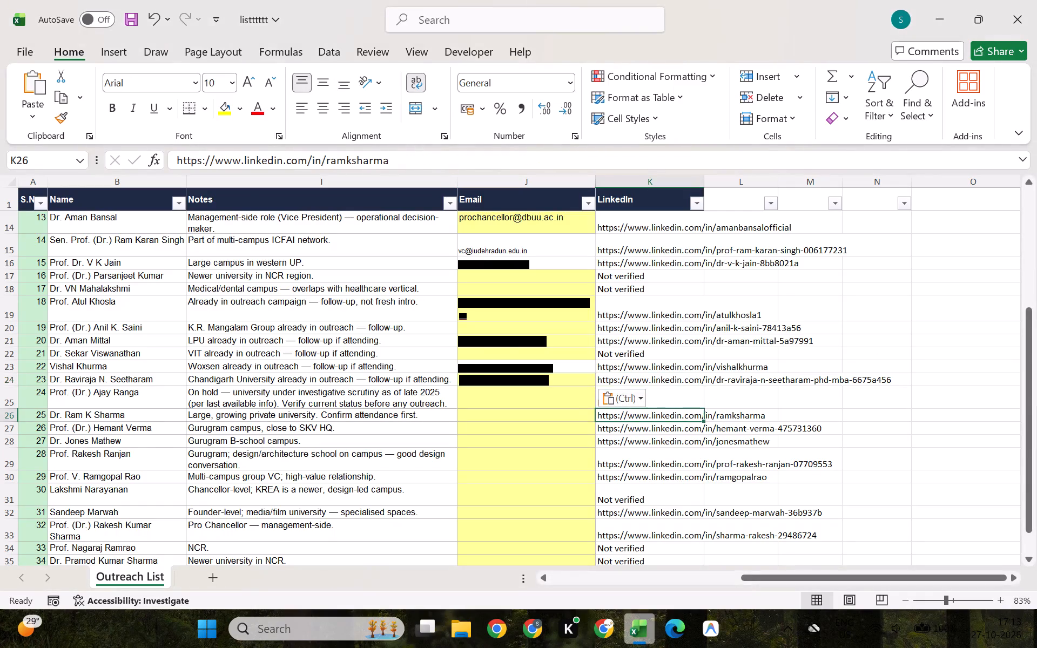
{"action": "key", "text": "ctrl+c"}
{"action": "key", "text": "alt+Tab"}
{"action": "left_click", "coordinate": [451, 49]}
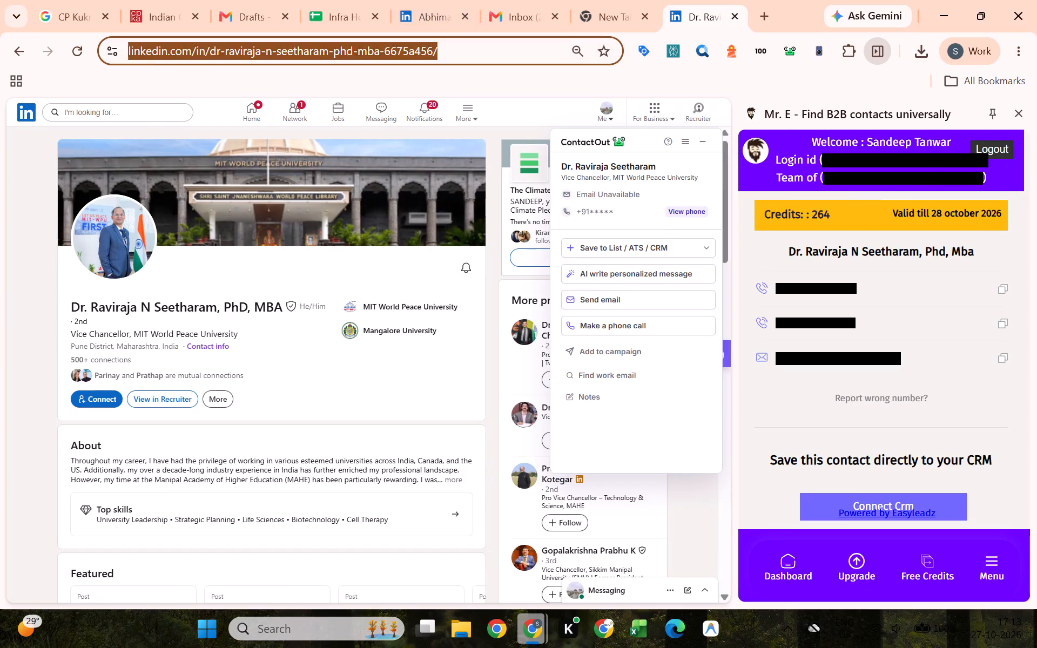
{"action": "key", "text": "ctrl+v"}
{"action": "key", "text": "Return"}
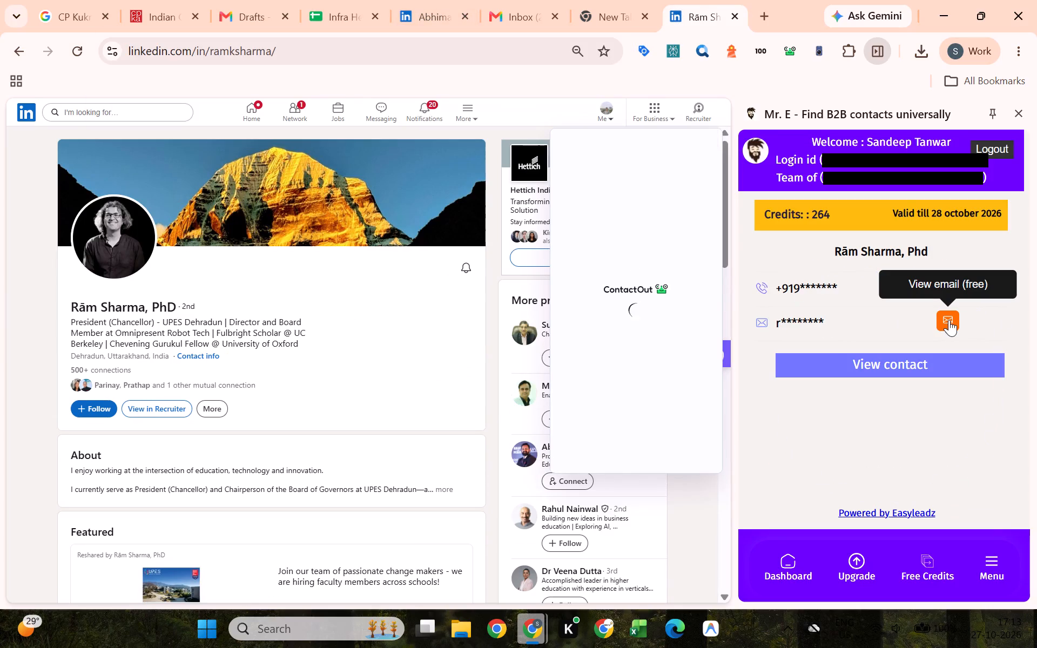
Reveal and copy the UPES contact's emails in Mr. E, paste them into J26 in Excel, and keep only the upes.ac.in address.
{"action": "left_click", "coordinate": [949, 320]}
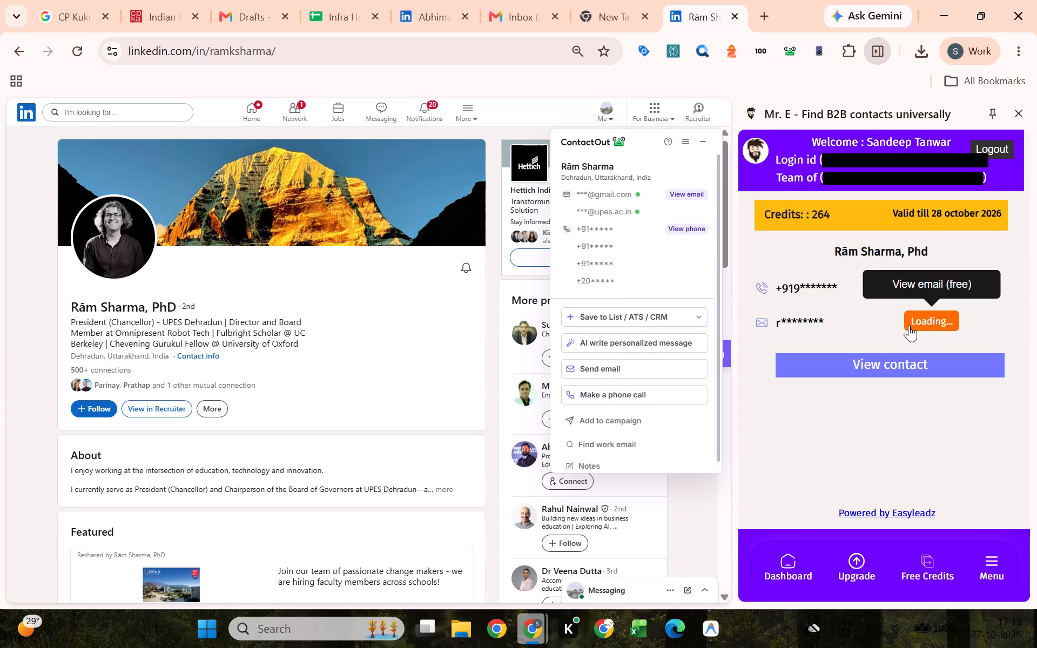
{"action": "left_click", "coordinate": [1011, 322]}
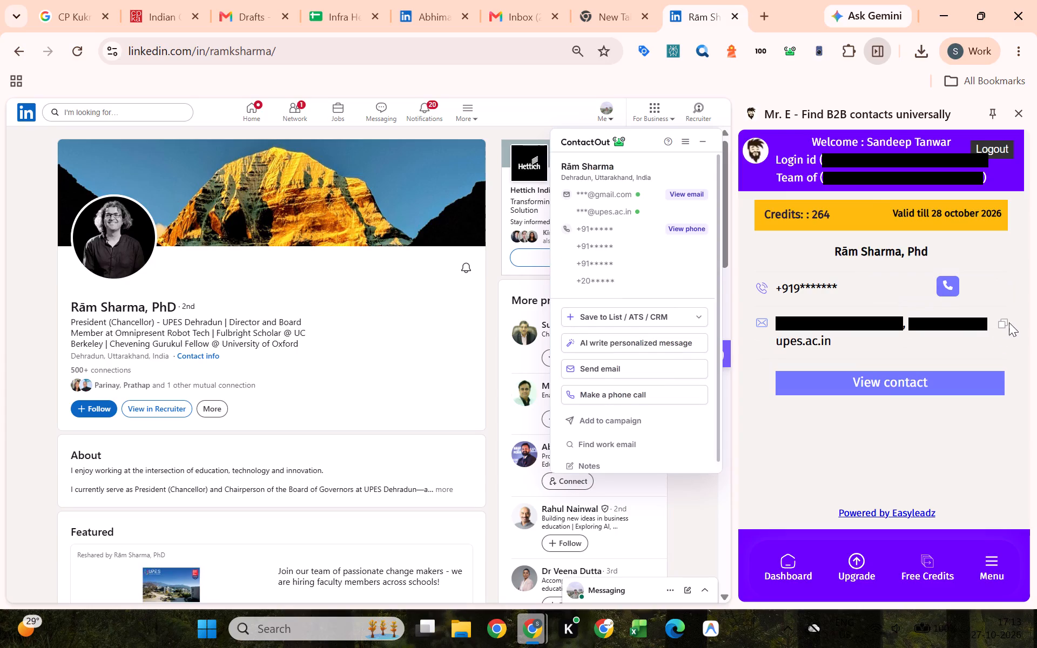
{"action": "left_click", "coordinate": [1007, 321]}
{"action": "key", "text": "alt+Tab"}
{"action": "key", "text": "Left"}
{"action": "key", "text": "ctrl+v"}
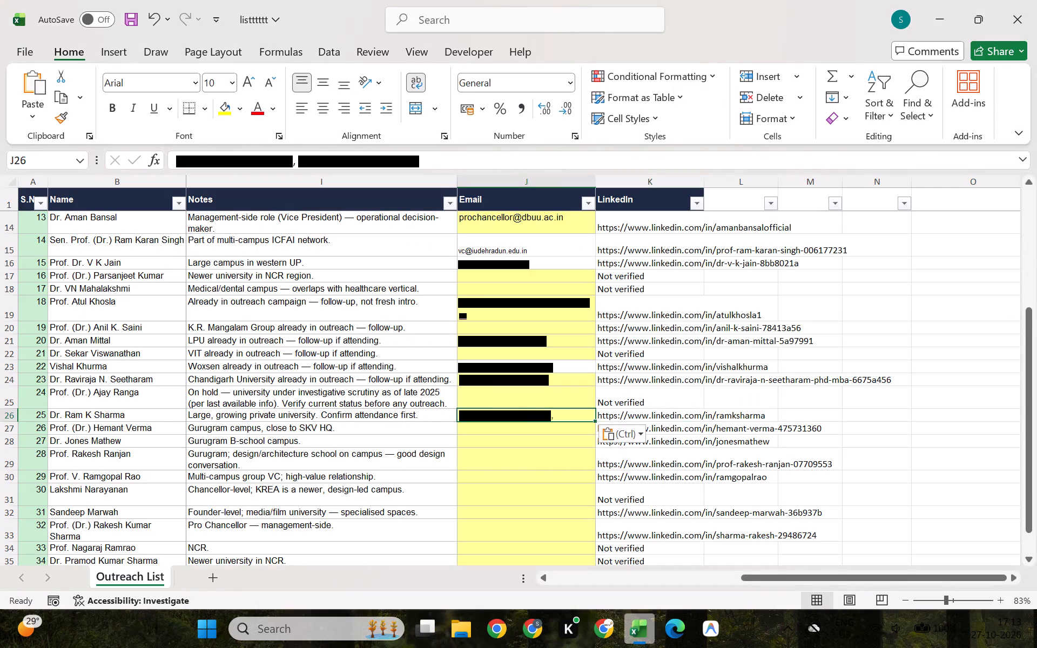
{"action": "left_click_drag", "start_coordinate": [298, 161], "coordinate": [79, 162]}
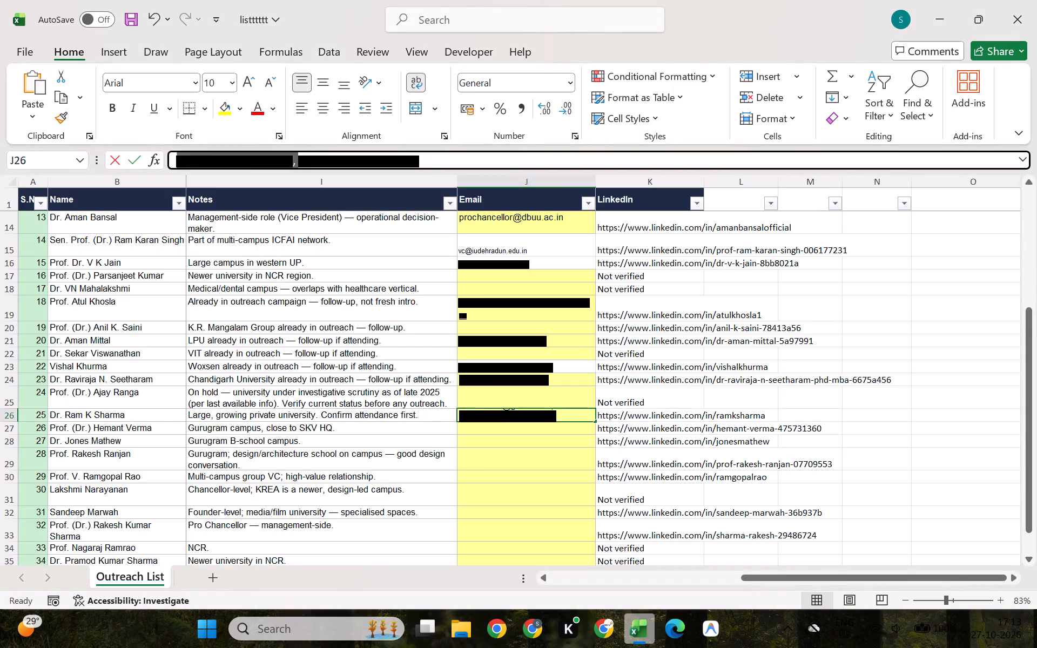
{"action": "key", "text": "BackSpace"}
Copy the LinkedIn URL from K27 in Excel and open that profile in Chrome to look for an email.
{"action": "left_click", "coordinate": [666, 433]}
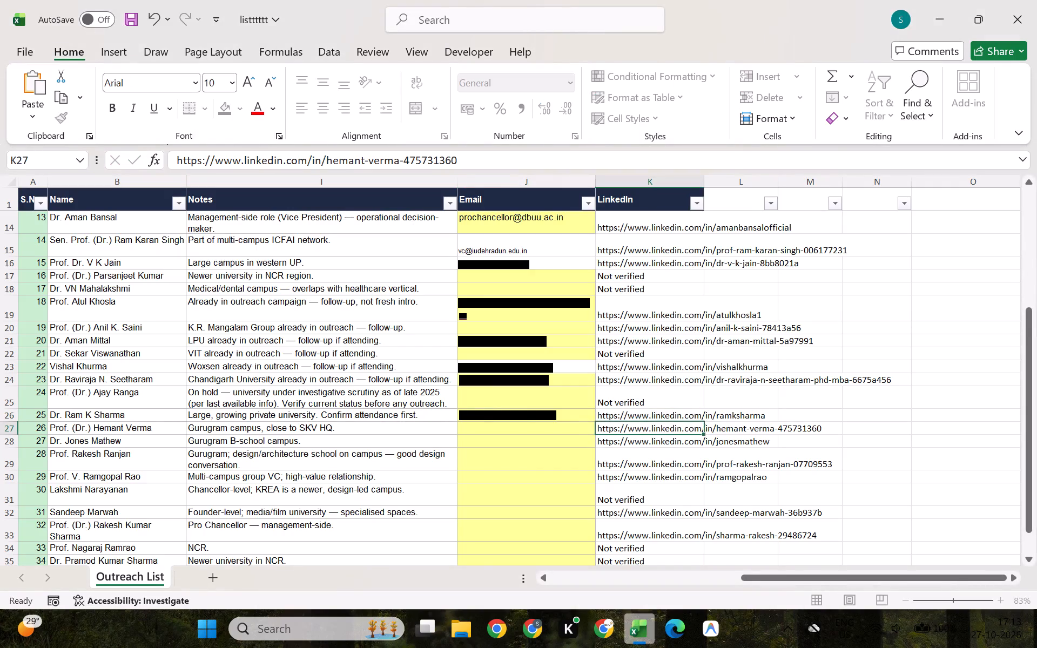
{"action": "key", "text": "ctrl+c"}
{"action": "key", "text": "alt+Tab"}
{"action": "left_click", "coordinate": [299, 57]}
{"action": "key", "text": "ctrl+v"}
{"action": "key", "text": "Return"}
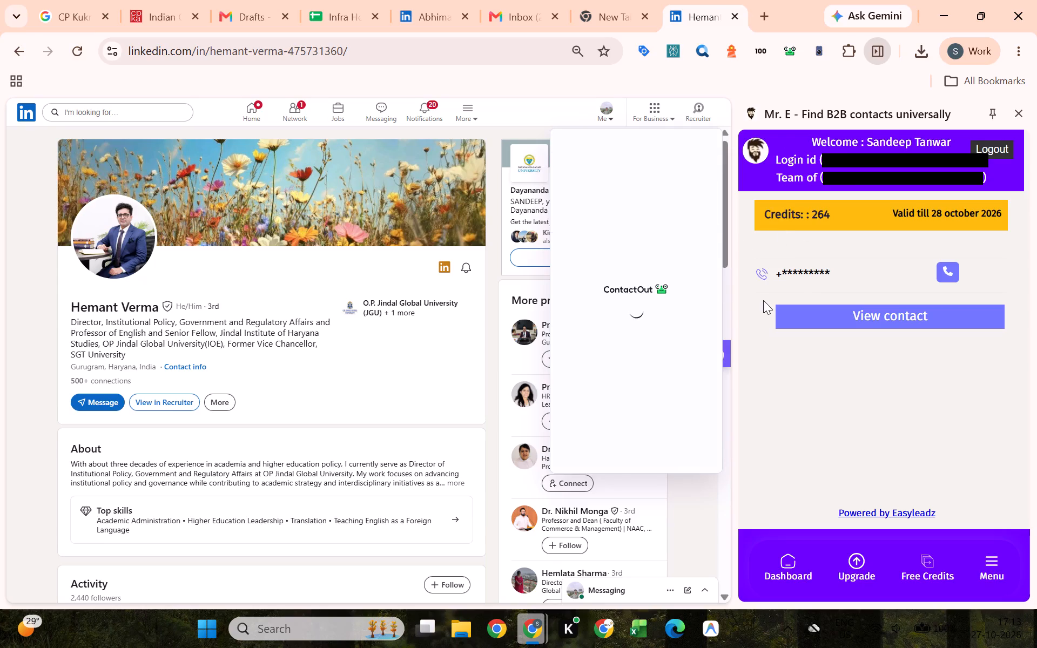
Copy the Gurugram B-school contact's LinkedIn URL from K28 in Excel and open that profile in Chrome.
{"action": "key", "text": "alt+Tab"}
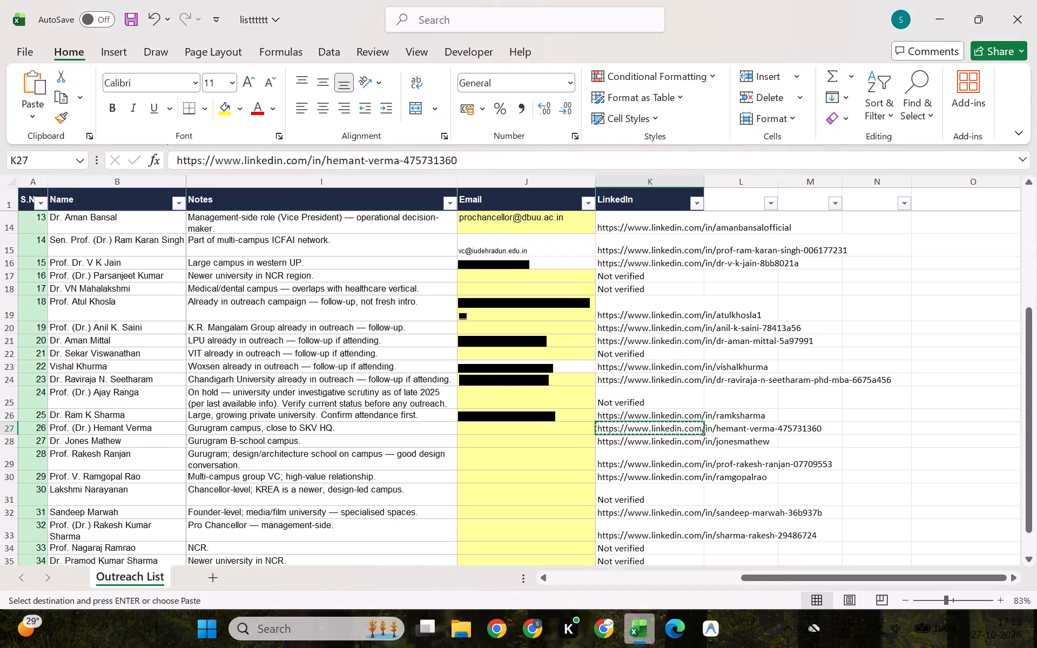
{"action": "double_click", "coordinate": [638, 448]}
{"action": "left_click", "coordinate": [625, 440]}
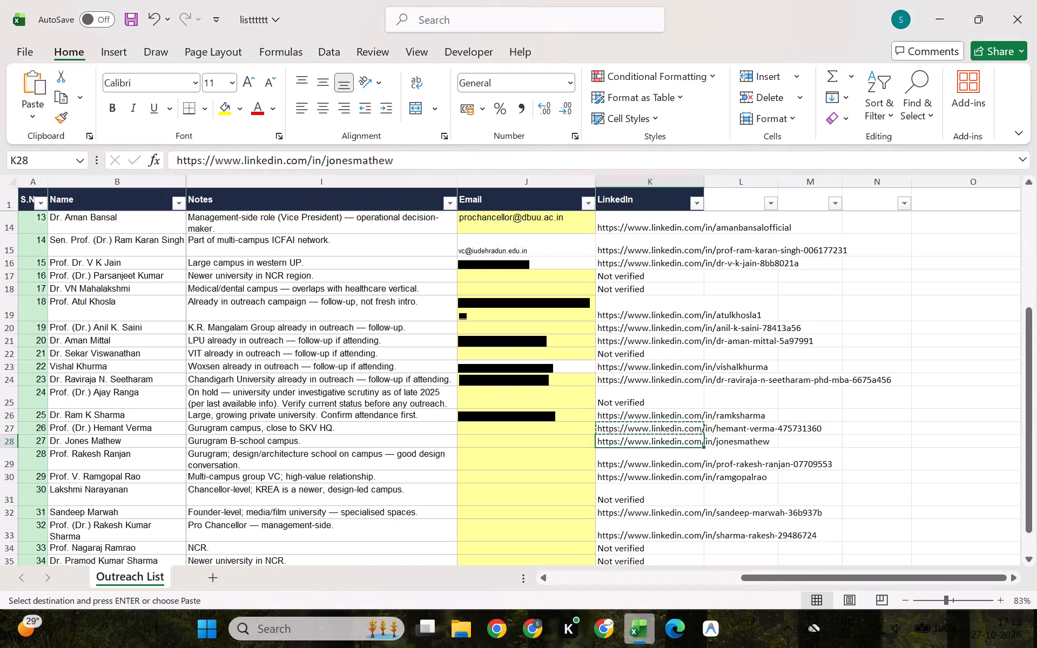
{"action": "key", "text": "ctrl+c"}
{"action": "key", "text": "alt+Tab"}
{"action": "left_click", "coordinate": [427, 60]}
{"action": "key", "text": "ctrl+v"}
{"action": "key", "text": "Return"}
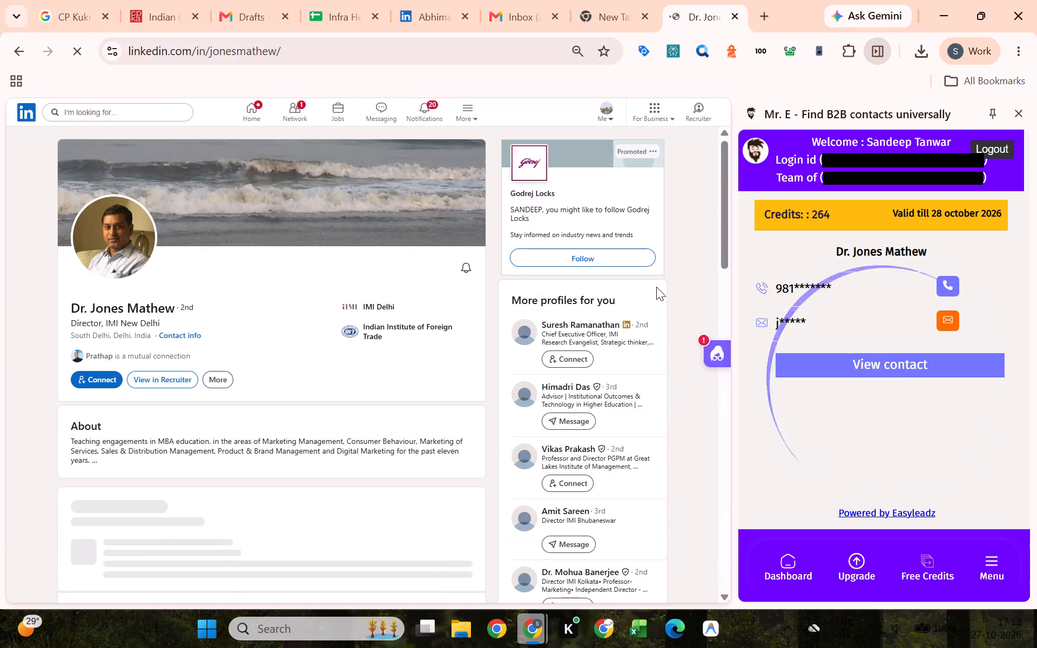
Reveal and copy the B-school contact's emails in Mr. E, paste them into J28 in Excel, and delete the first address.
{"action": "left_click", "coordinate": [944, 321]}
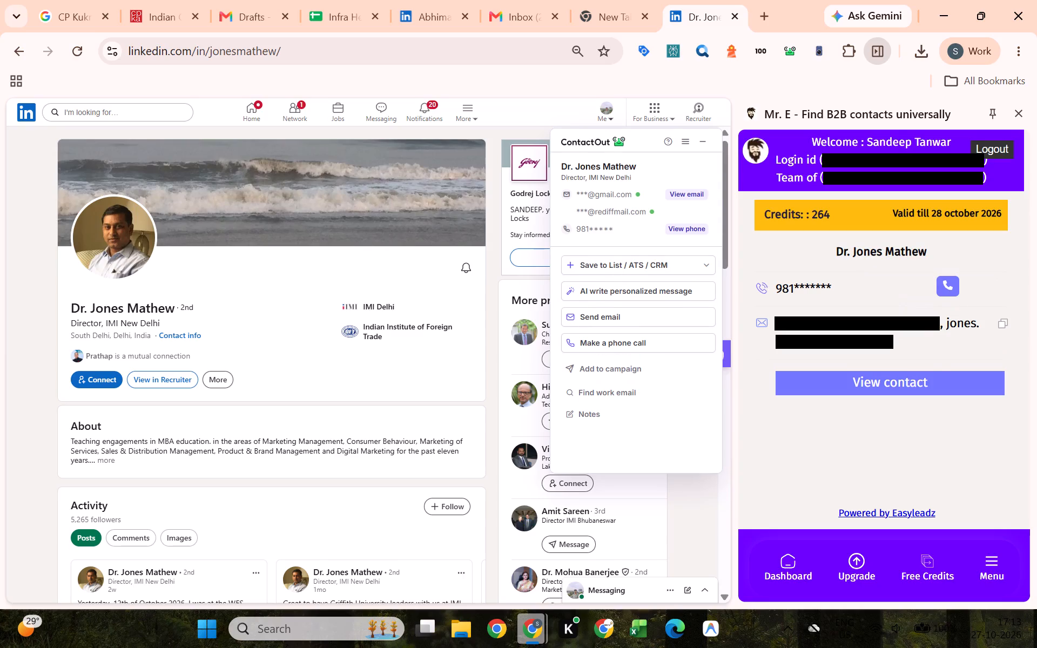
{"action": "left_click", "coordinate": [993, 327]}
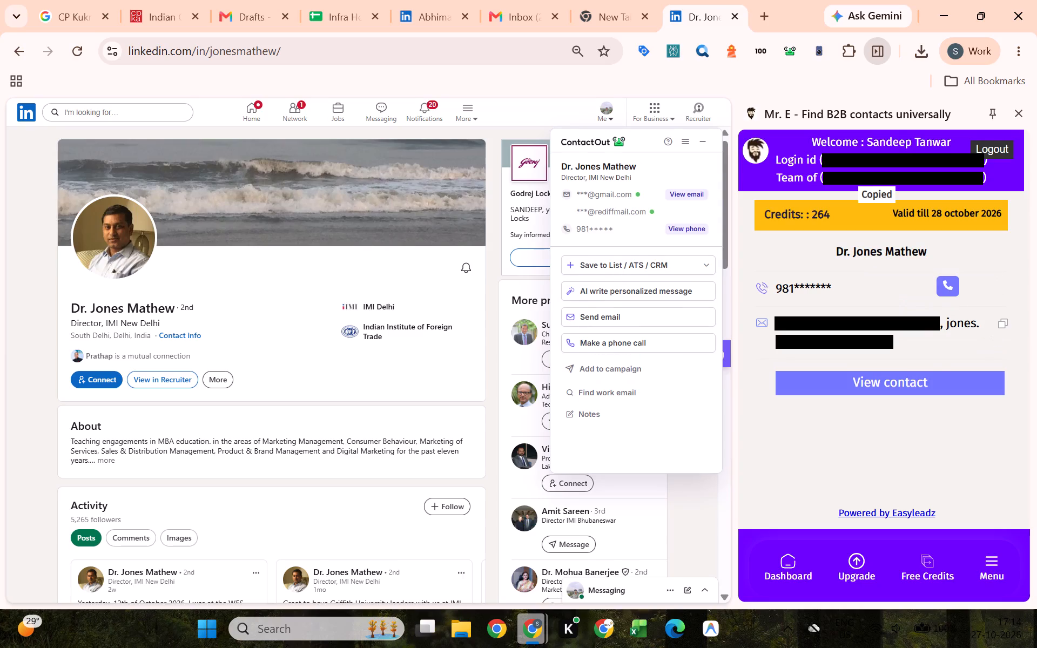
{"action": "key", "text": "alt+Tab"}
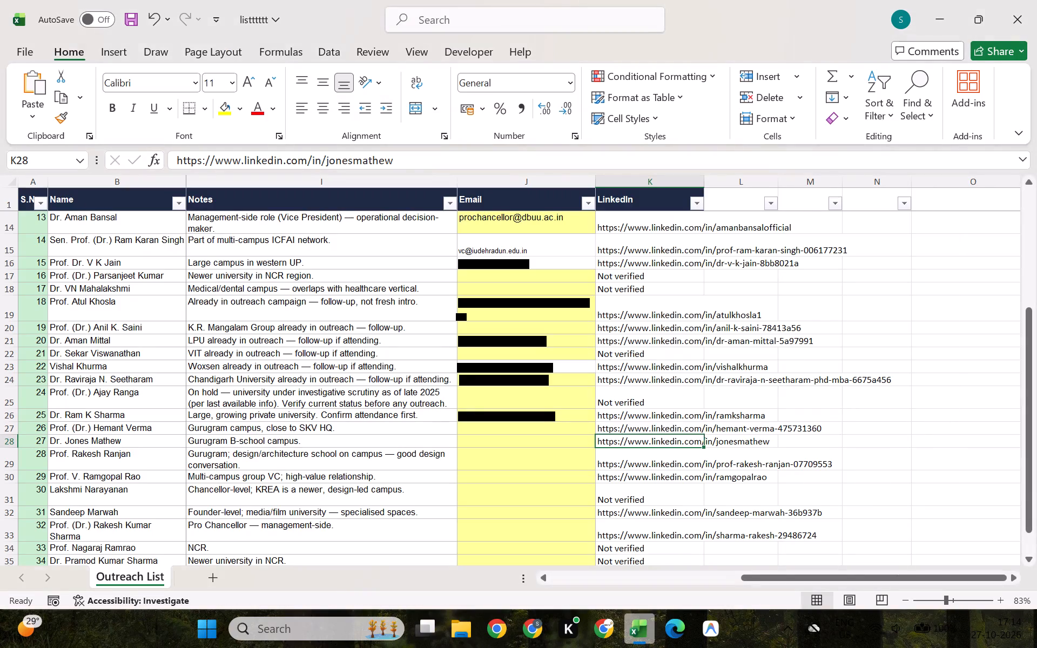
{"action": "scroll", "coordinate": [294, 443], "scroll_direction": "right", "scroll_amount": 4}
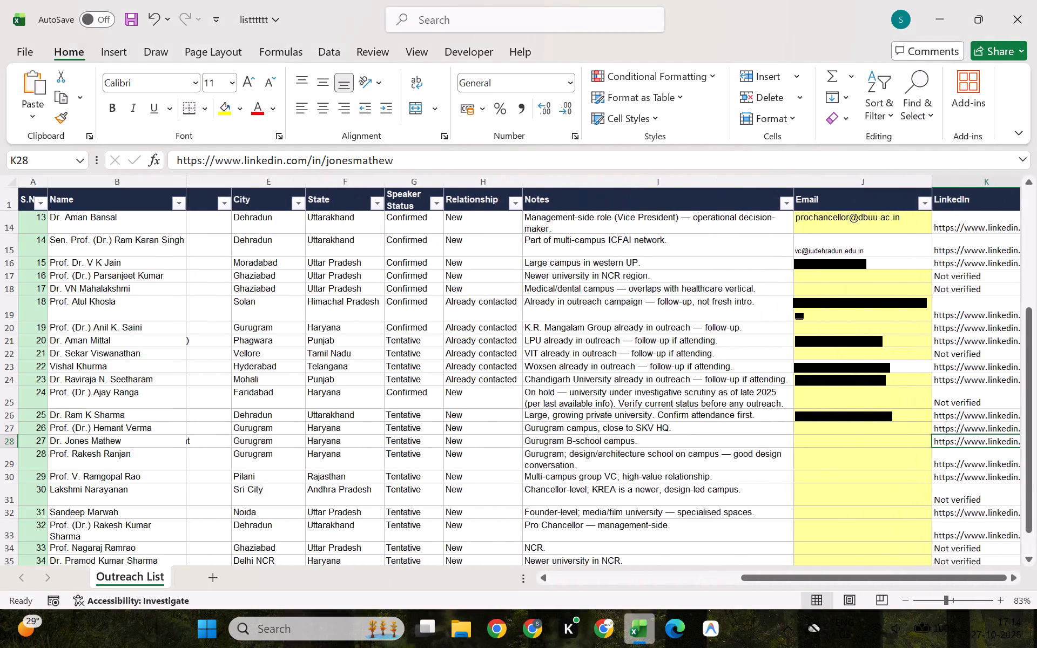
{"action": "scroll", "coordinate": [294, 443], "scroll_direction": "right", "scroll_amount": 4}
{"action": "scroll", "coordinate": [294, 443], "scroll_direction": "left", "scroll_amount": 7}
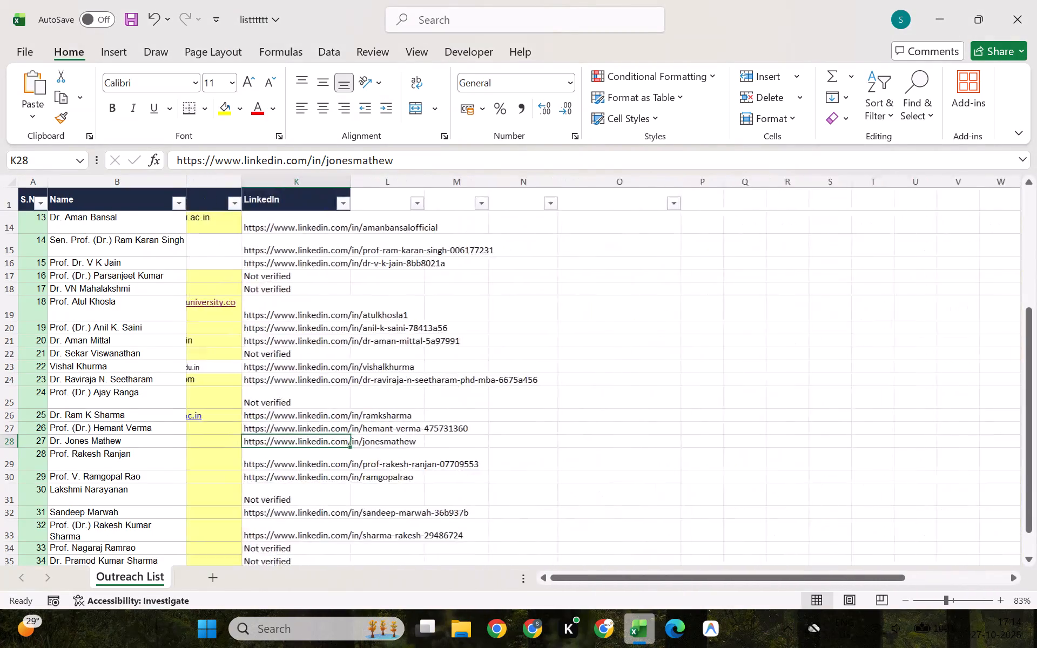
{"action": "scroll", "coordinate": [294, 443], "scroll_direction": "right", "scroll_amount": 4}
{"action": "left_click", "coordinate": [270, 443]}
{"action": "key", "text": "ctrl+v"}
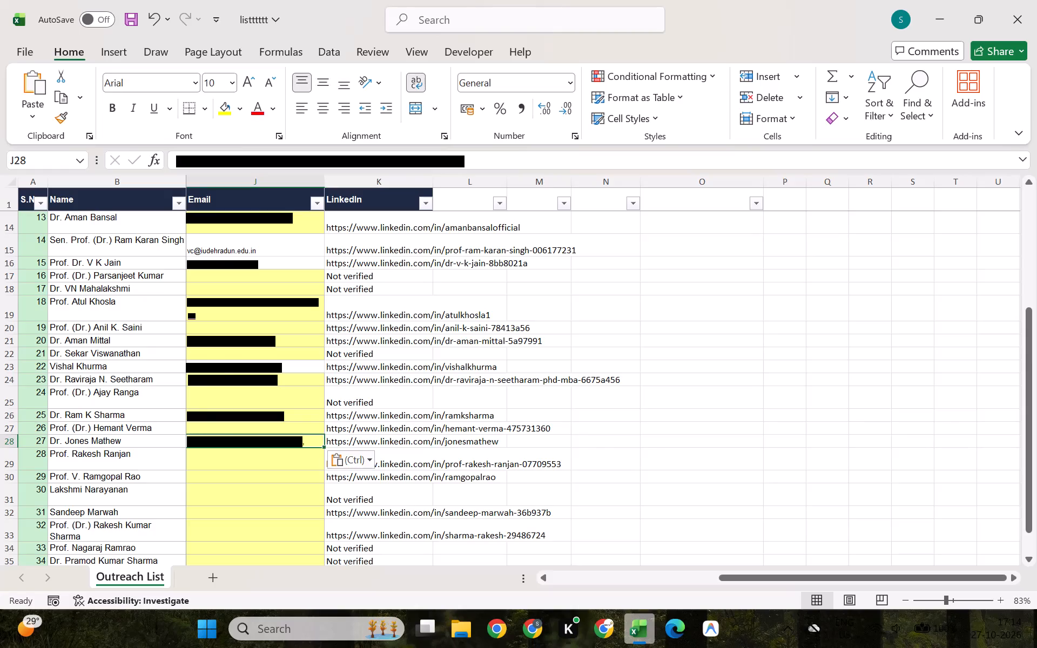
{"action": "left_click_drag", "start_coordinate": [328, 161], "coordinate": [91, 181]}
{"action": "key", "text": "BackSpace"}
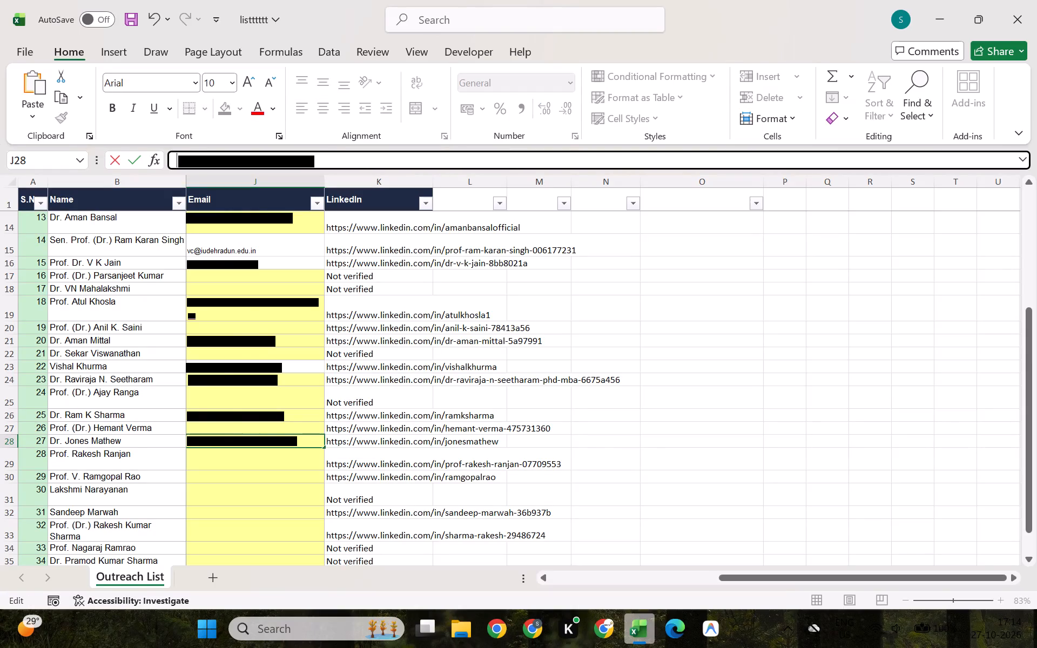
{"action": "left_click", "coordinate": [304, 458]}
Open the Sushant University contact's LinkedIn profile using the URL from K29 and examine the experience and available contact details.
{"action": "scroll", "coordinate": [304, 458], "scroll_direction": "down", "scroll_amount": 1}
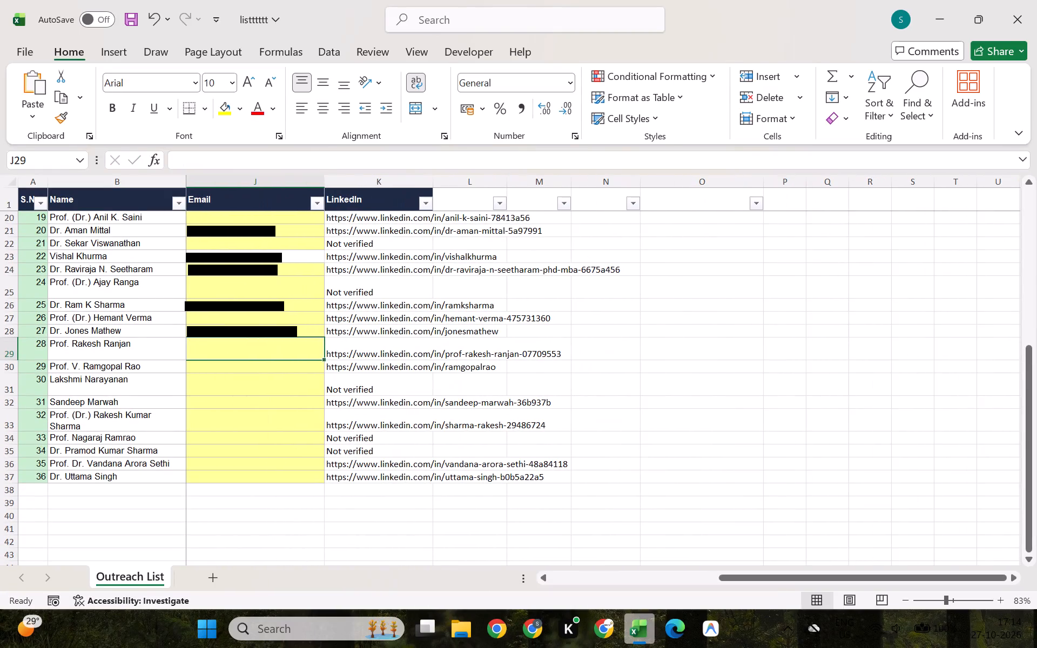
{"action": "left_click", "coordinate": [383, 353]}
{"action": "key", "text": "ctrl+c"}
{"action": "key", "text": "alt+Tab"}
{"action": "left_click", "coordinate": [240, 63]}
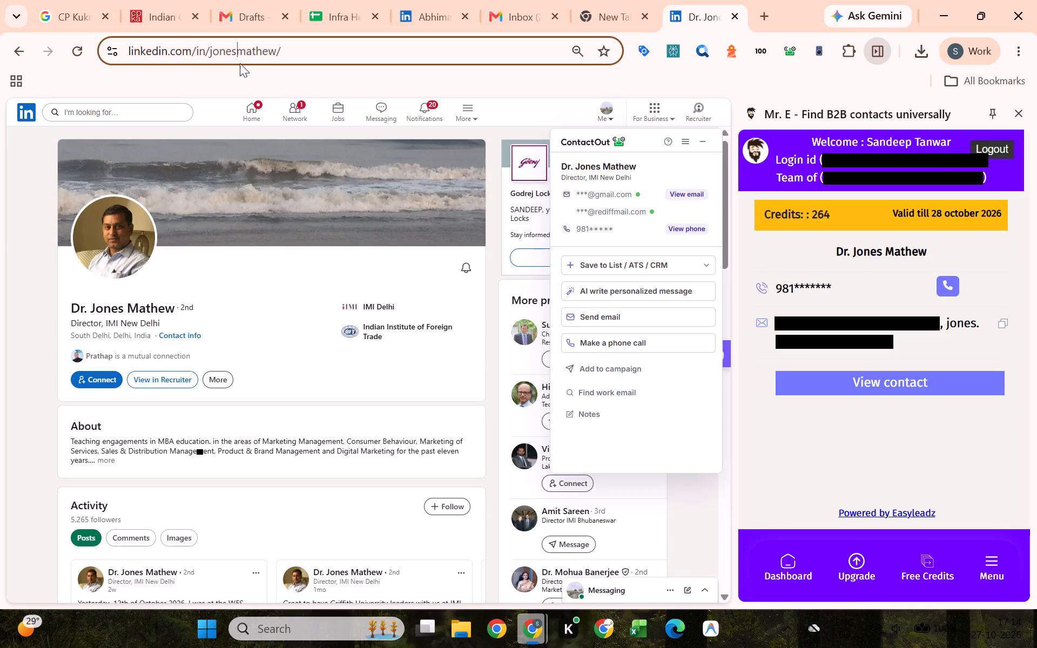
{"action": "key", "text": "ctrl+v"}
{"action": "key", "text": "Return"}
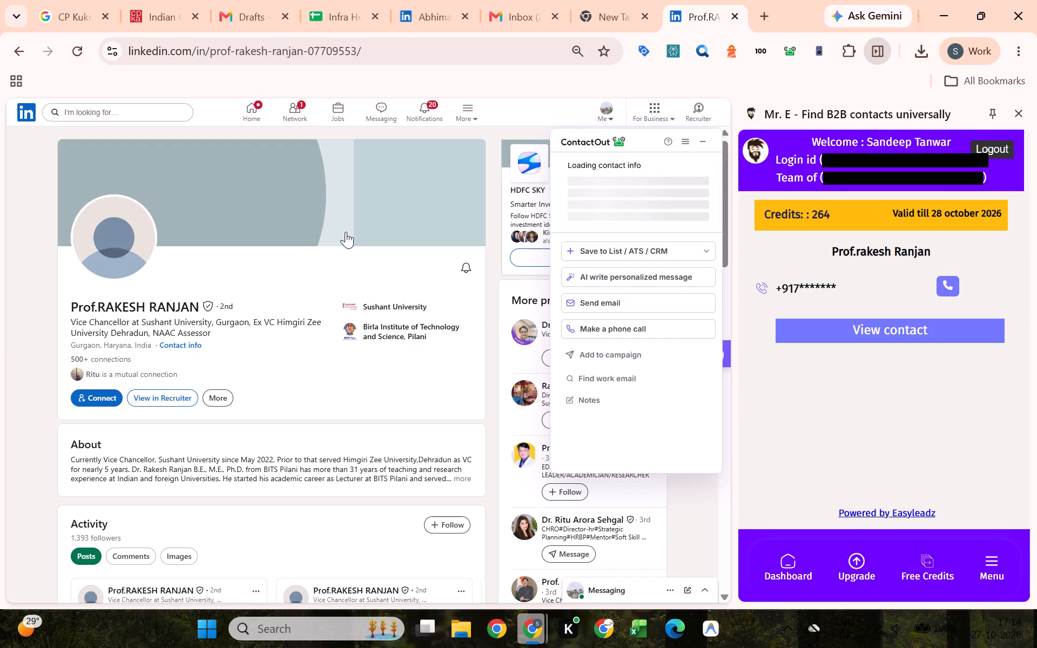
{"action": "scroll", "coordinate": [365, 399], "scroll_direction": "down", "scroll_amount": 2}
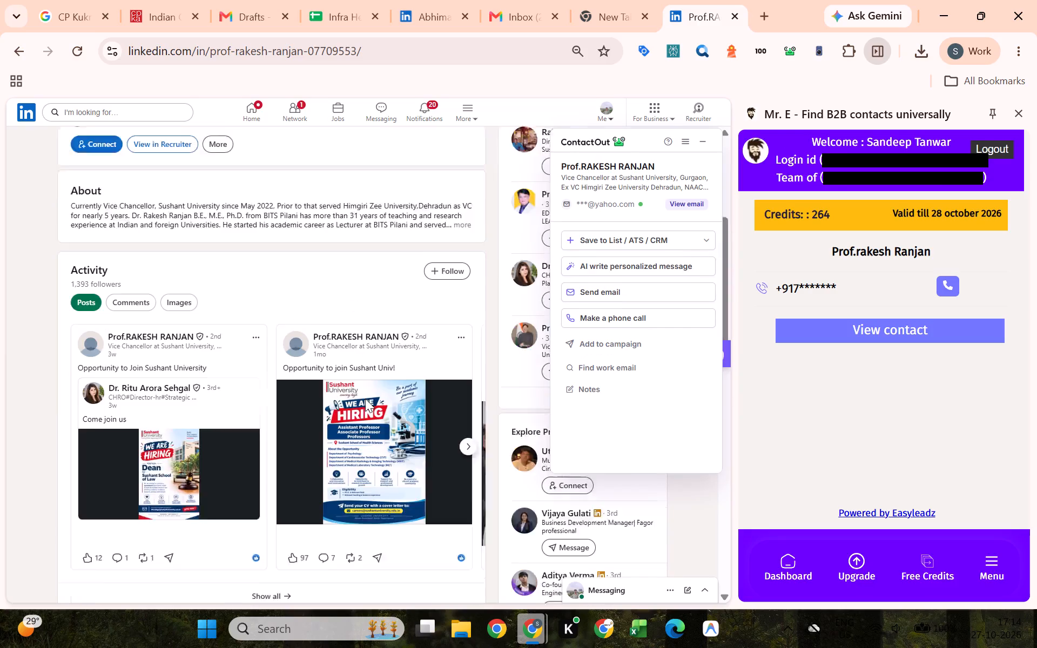
{"action": "scroll", "coordinate": [365, 399], "scroll_direction": "down", "scroll_amount": 3}
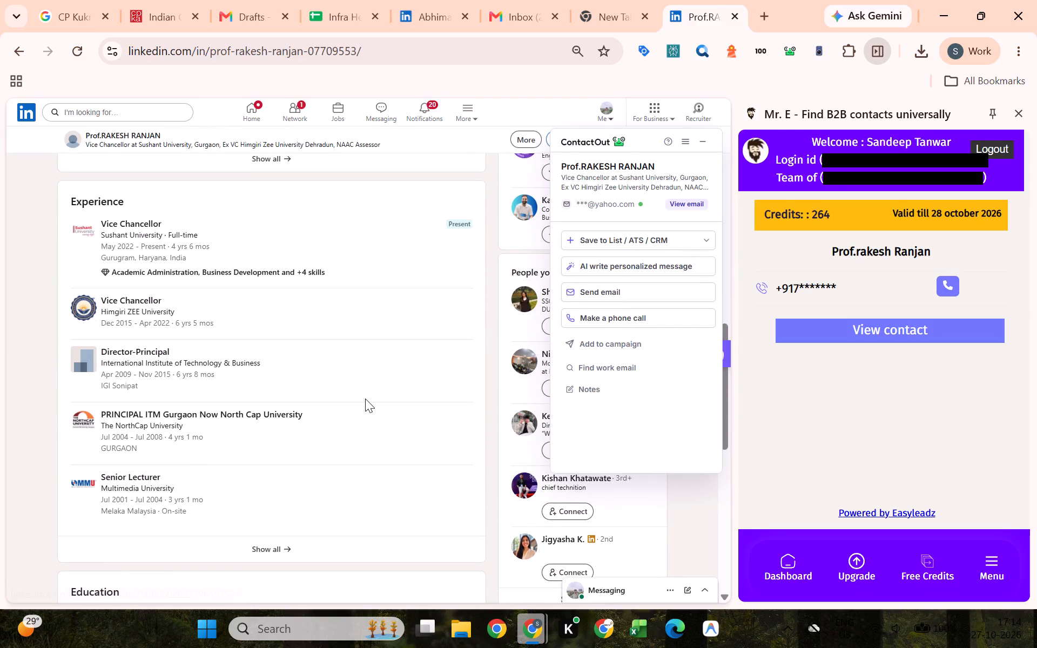
{"action": "scroll", "coordinate": [365, 399], "scroll_direction": "up", "scroll_amount": 7}
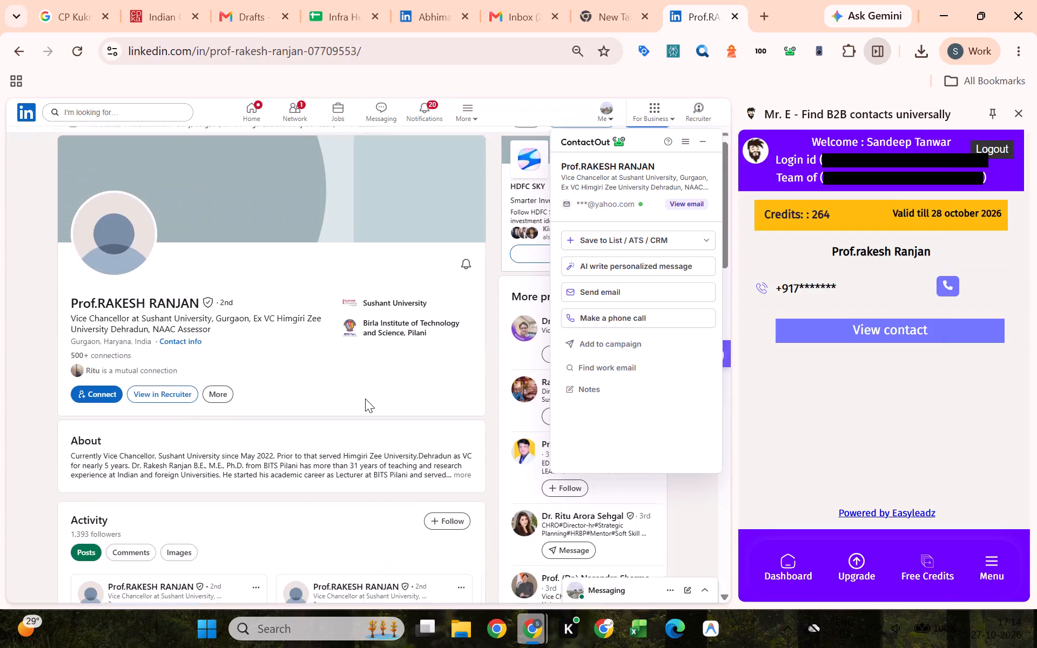
Copy the BITS Pilani contact's LinkedIn URL from K30 in Excel and open that profile in Chrome.
{"action": "key", "text": "alt+Tab"}
{"action": "left_click", "coordinate": [375, 367]}
{"action": "key", "text": "ctrl+c"}
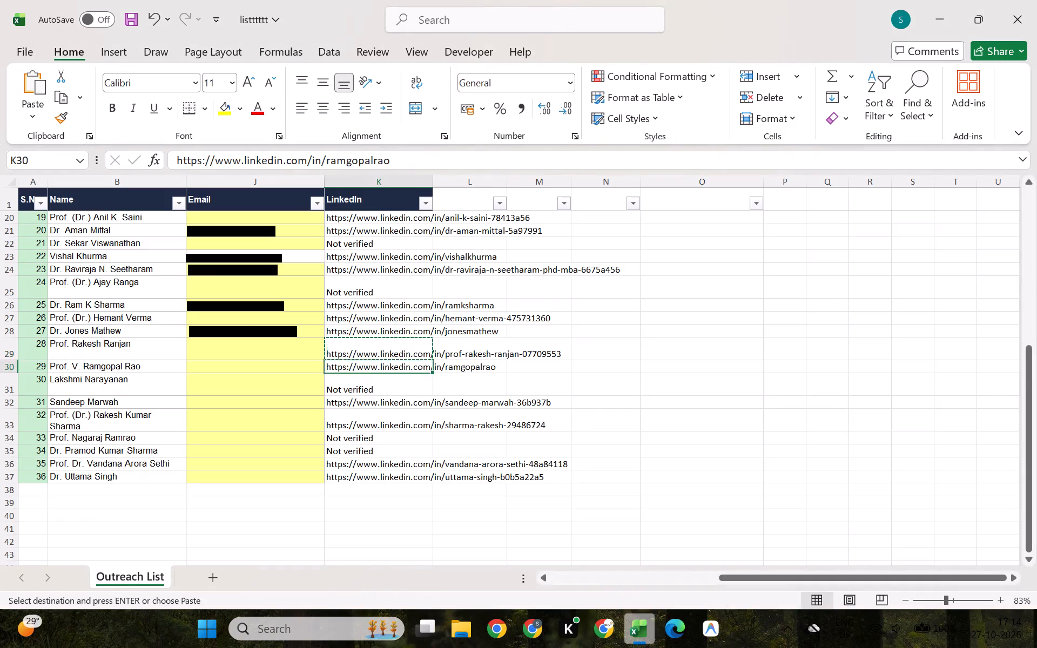
{"action": "key", "text": "alt+Tab"}
{"action": "left_click", "coordinate": [375, 46]}
{"action": "key", "text": "ctrl+v"}
{"action": "key", "text": "Return"}
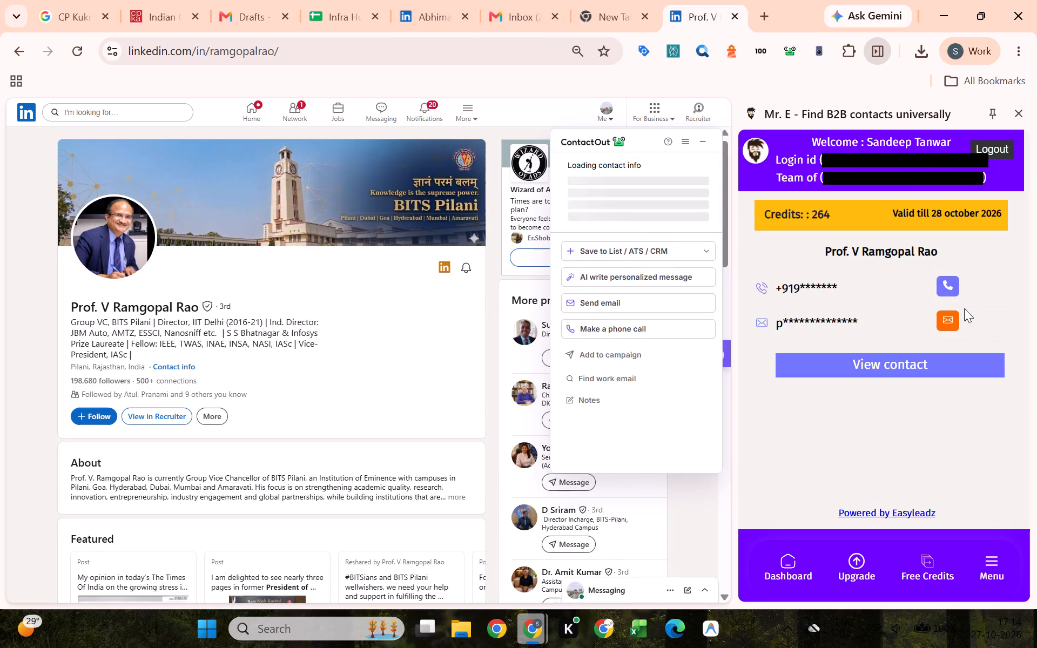
Reveal and copy the BITS Pilani contact's emails in Mr. E and paste them into J30 in Excel.
{"action": "left_click", "coordinate": [948, 328]}
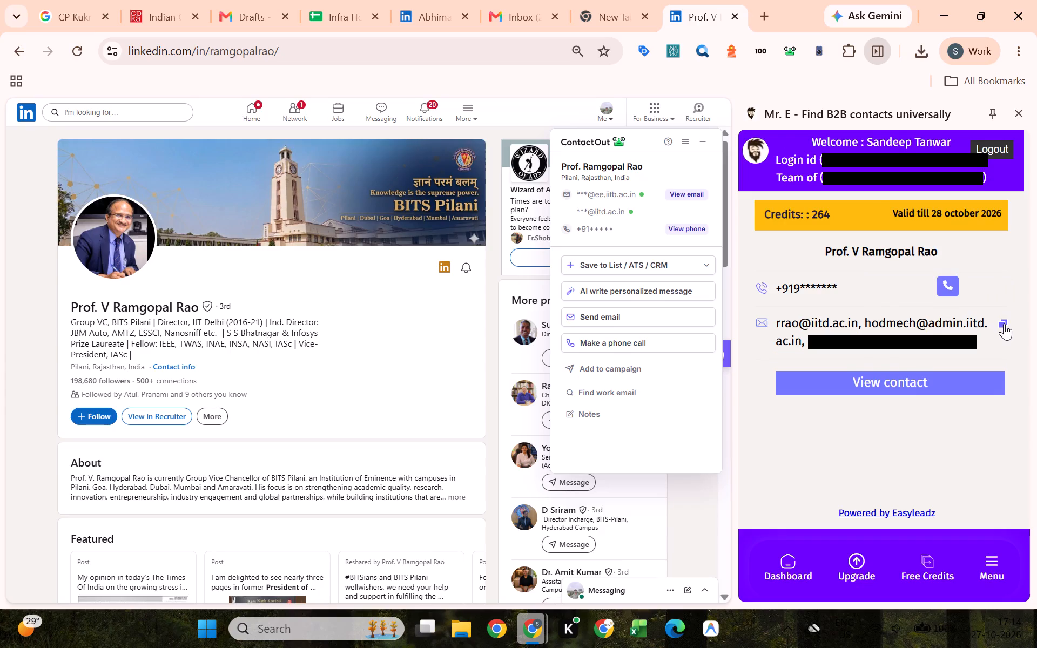
{"action": "left_click", "coordinate": [1004, 323]}
{"action": "key", "text": "alt+Tab"}
{"action": "key", "text": "Left"}
{"action": "key", "text": "ctrl+v"}
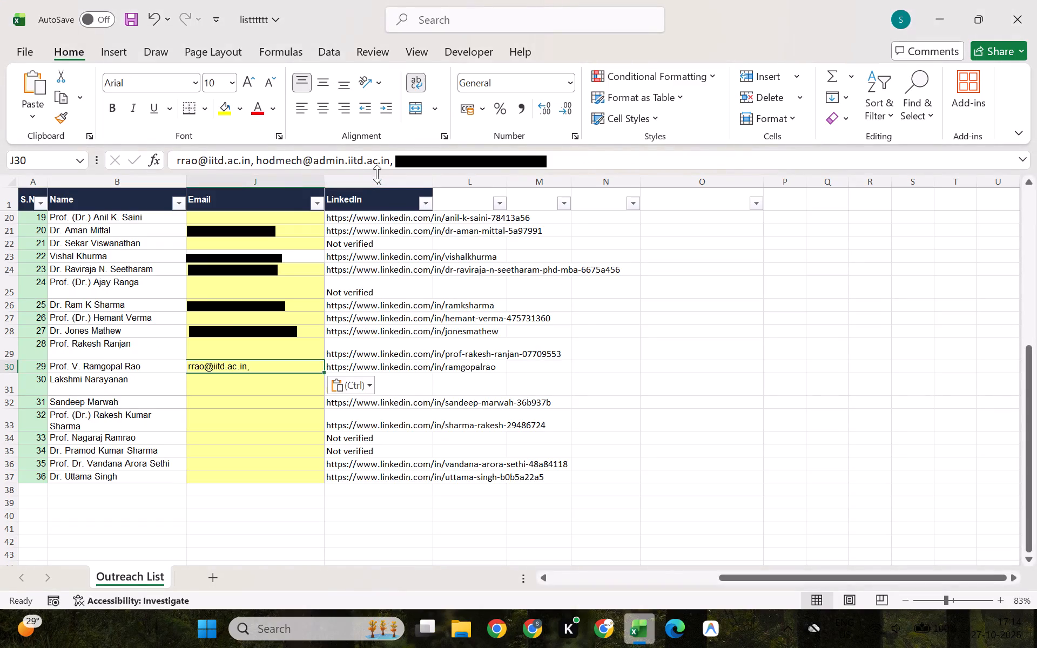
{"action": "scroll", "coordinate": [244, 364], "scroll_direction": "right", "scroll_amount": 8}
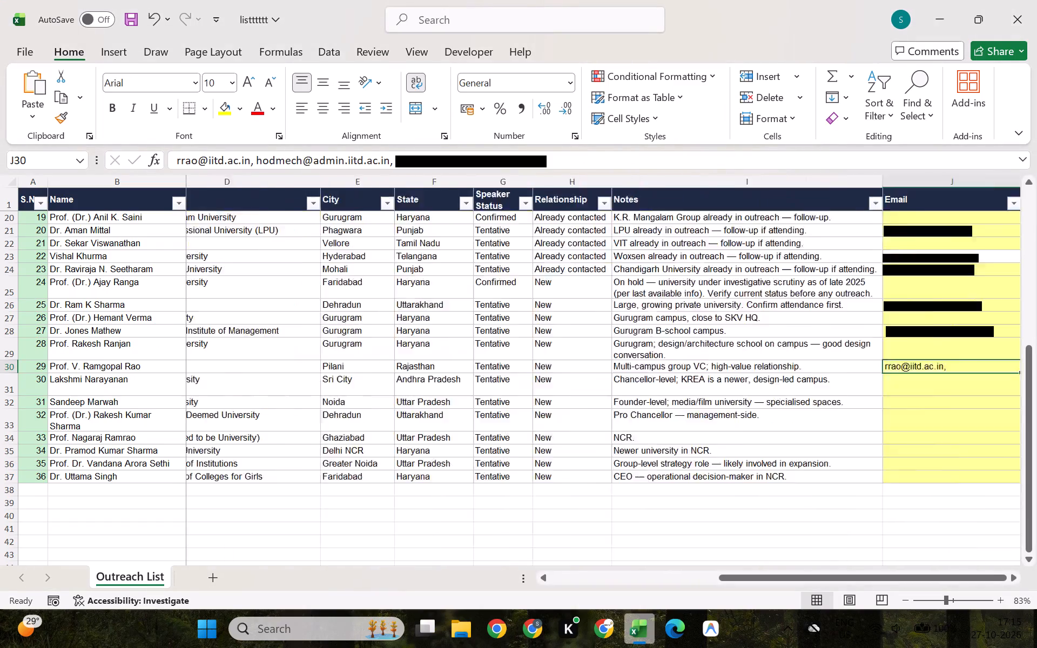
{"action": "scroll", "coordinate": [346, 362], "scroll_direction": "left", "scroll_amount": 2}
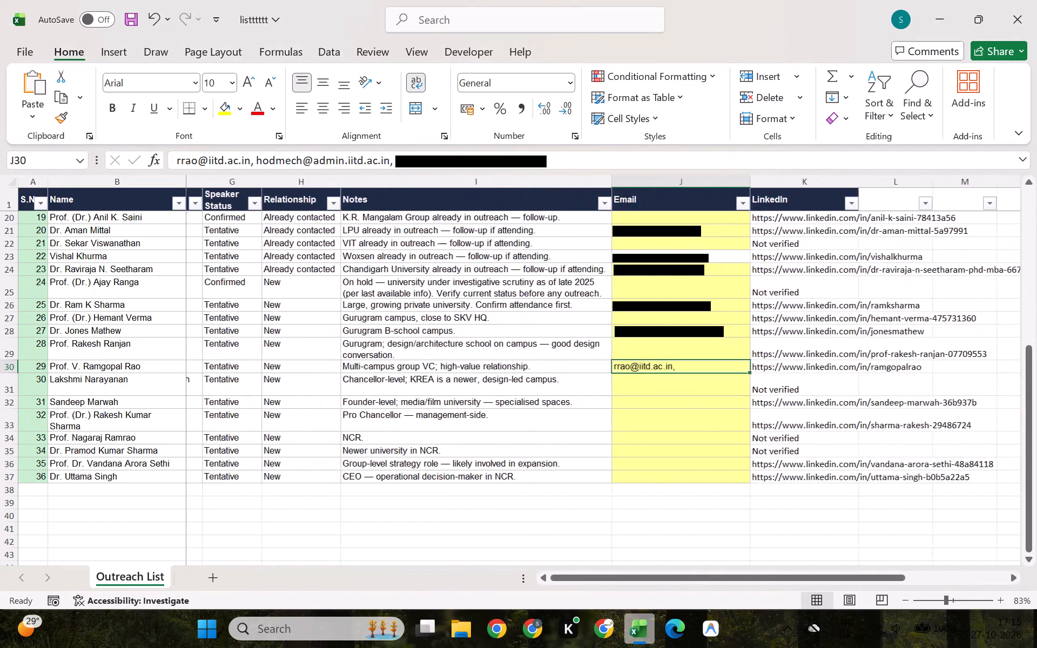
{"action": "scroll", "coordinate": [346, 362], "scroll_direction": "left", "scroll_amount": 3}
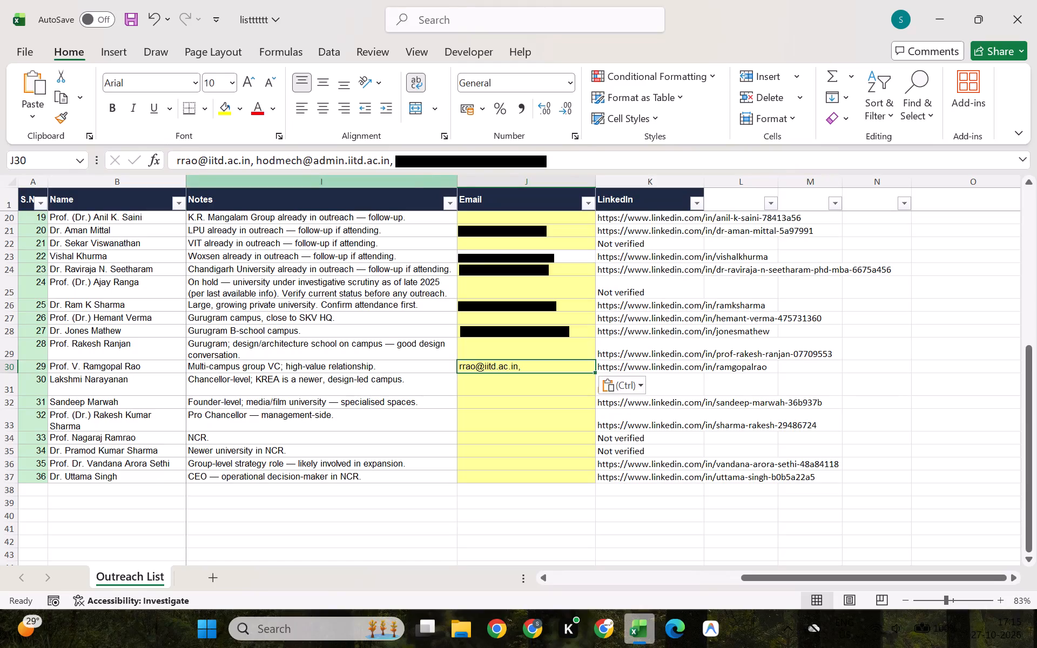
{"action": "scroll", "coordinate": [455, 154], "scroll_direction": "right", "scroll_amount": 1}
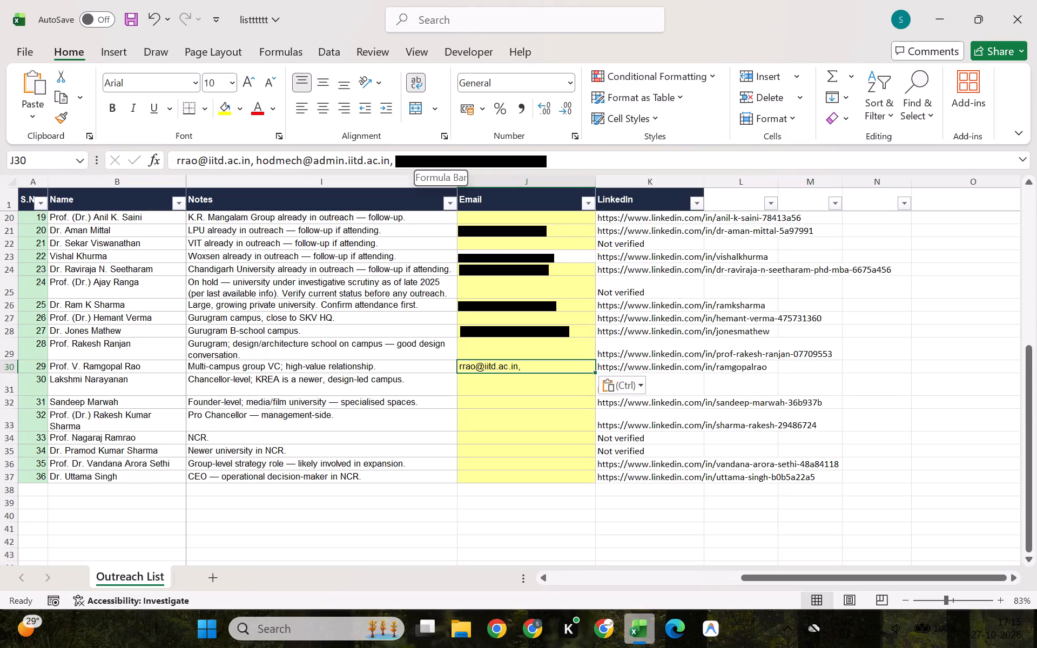
Switch back to the BITS Pilani contact's LinkedIn profile in Chrome.
{"action": "key", "text": "alt+Tab"}
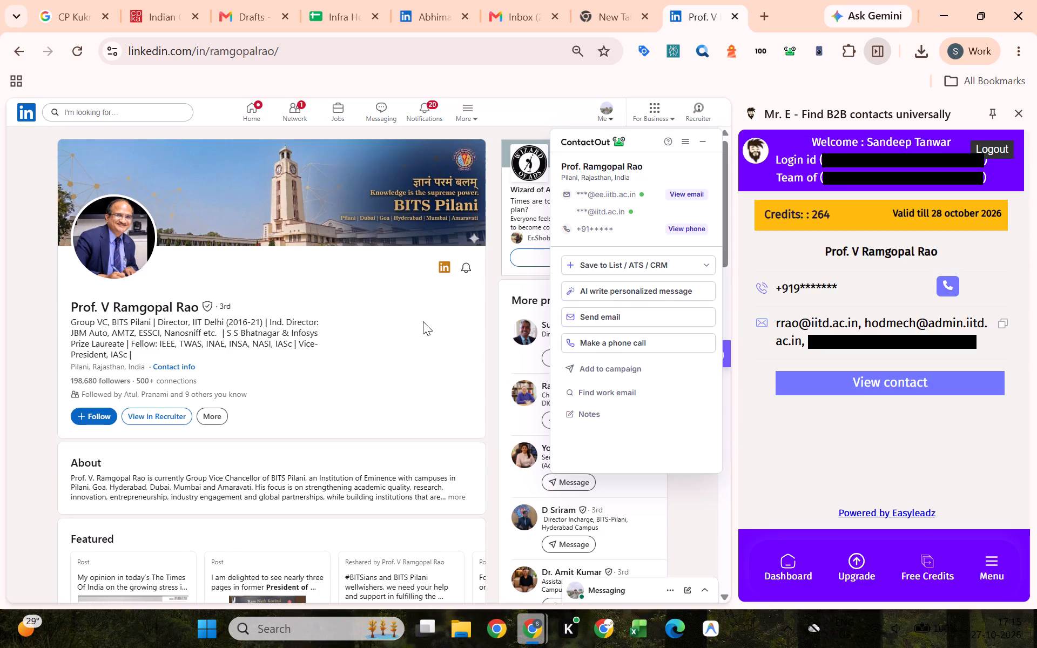
Copy the AAFT University contact's LinkedIn URL from K32 in Excel and open that profile in Chrome.
{"action": "key", "text": "alt+Tab"}
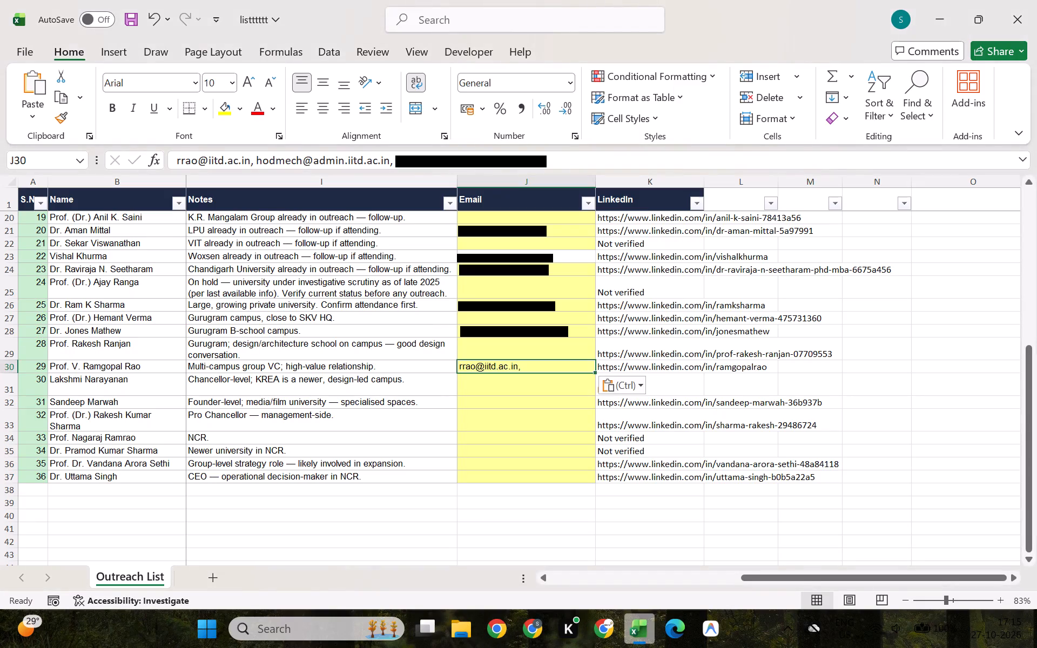
{"action": "left_click", "coordinate": [656, 380]}
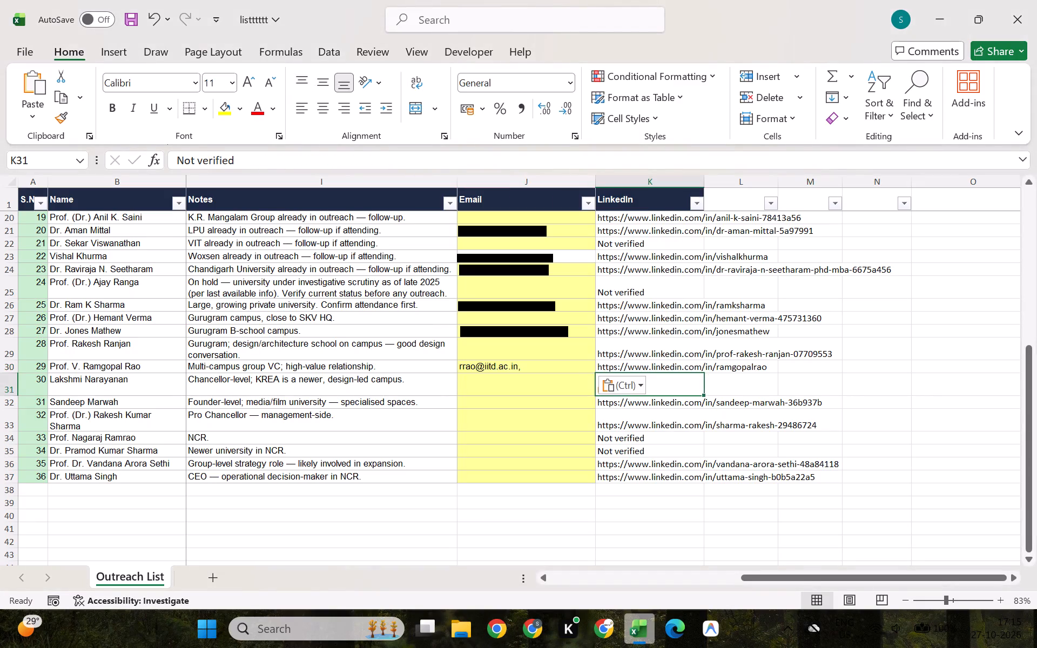
{"action": "left_click", "coordinate": [663, 400]}
{"action": "key", "text": "ctrl+c"}
{"action": "key", "text": "alt+Tab"}
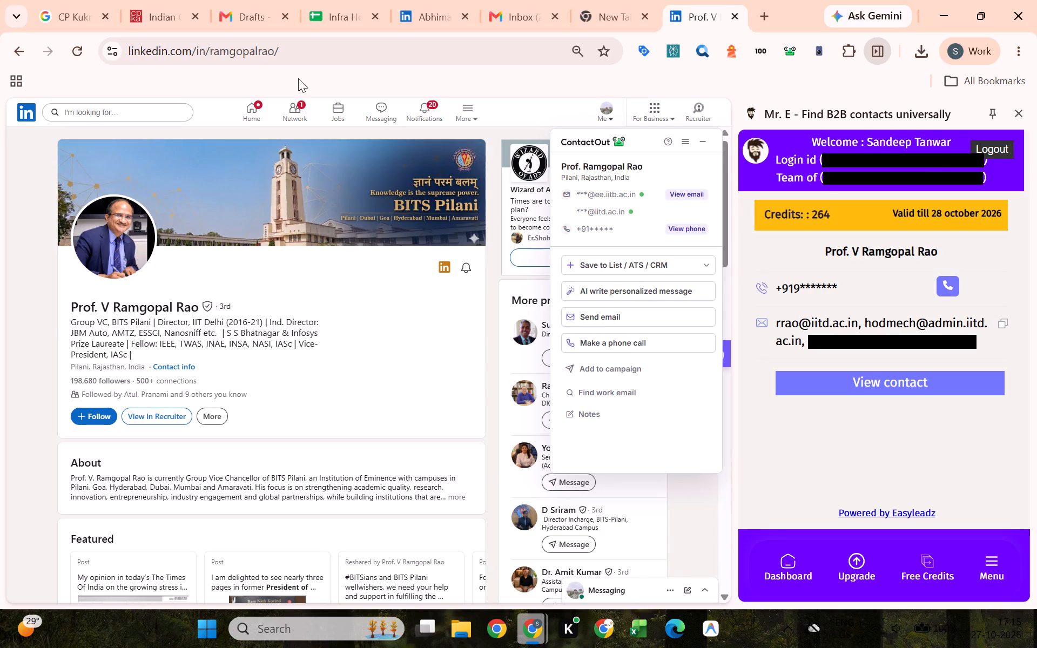
{"action": "left_click", "coordinate": [295, 56]}
{"action": "key", "text": "ctrl+v"}
{"action": "key", "text": "Return"}
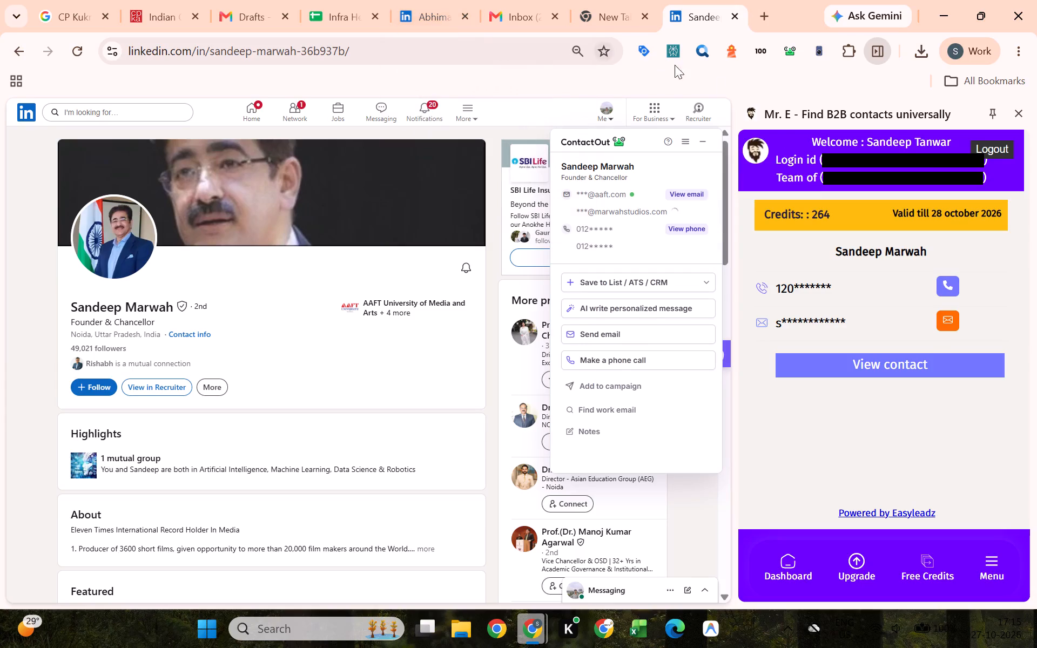
Reveal and copy the AAFT University contact's emails in Mr. E and paste them into J32 in Excel.
{"action": "left_click", "coordinate": [945, 313]}
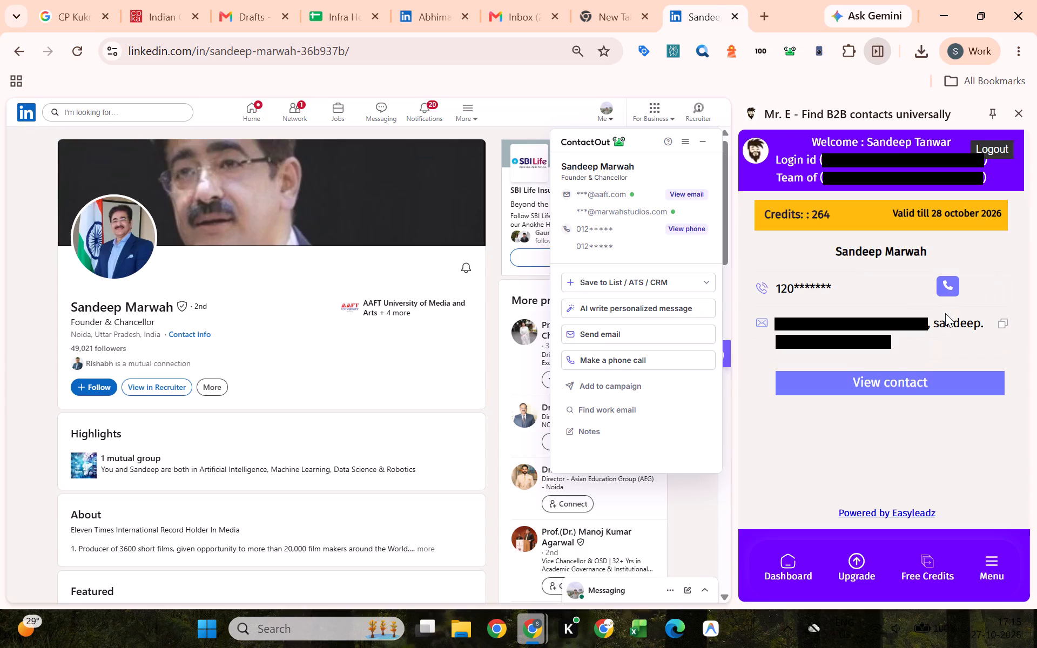
{"action": "left_click", "coordinate": [999, 326]}
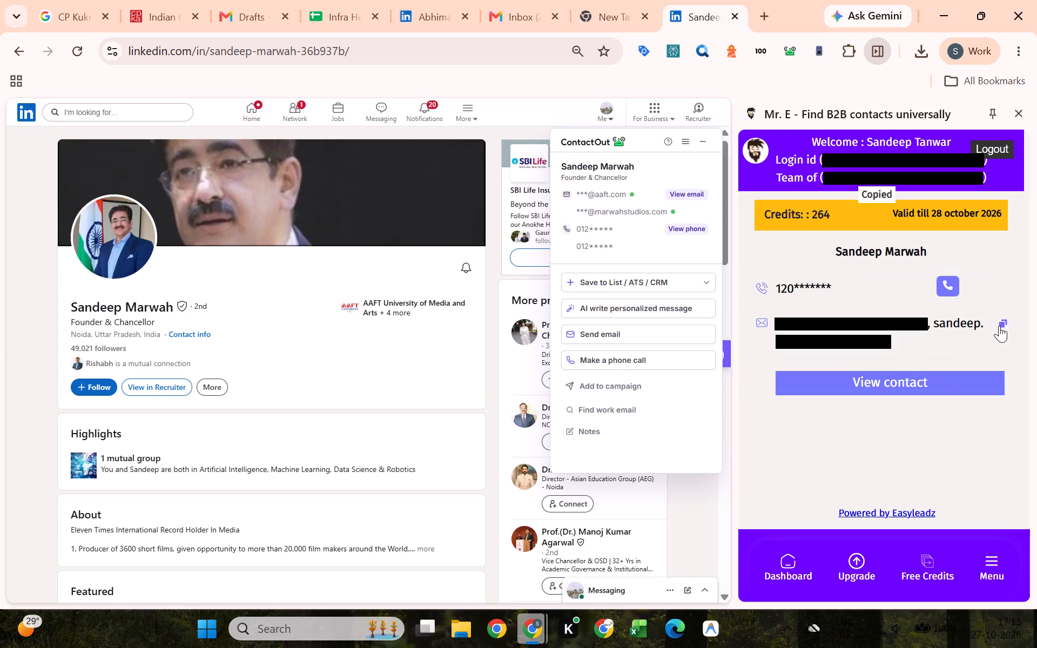
{"action": "key", "text": "alt+Tab"}
{"action": "key", "text": "Left"}
{"action": "key", "text": "ctrl+v"}
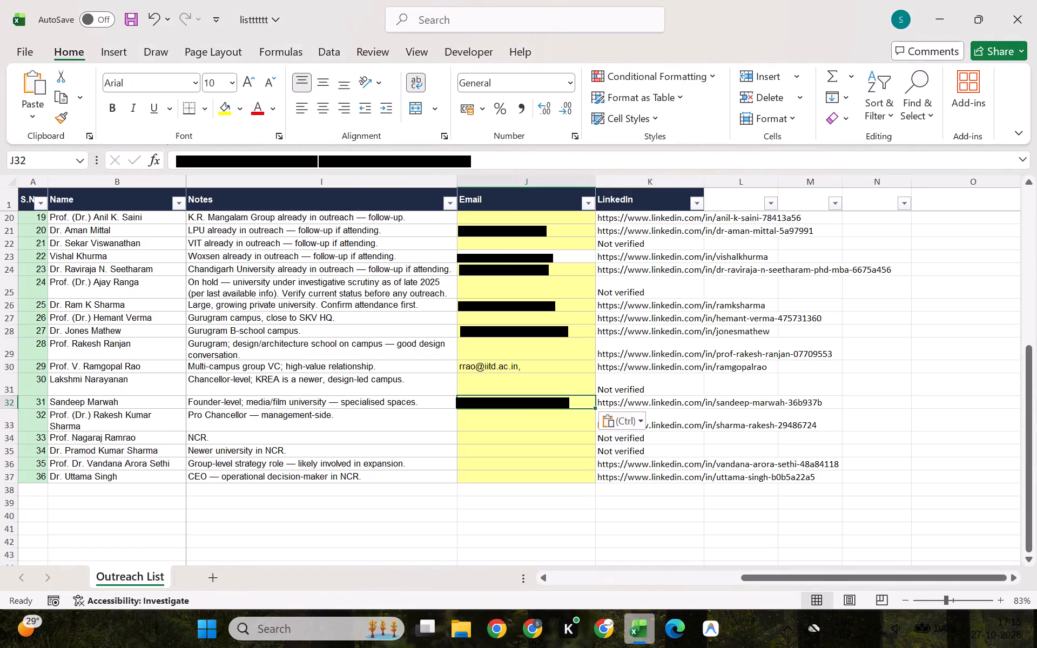
Delete the second address from J32, keeping only the first email.
{"action": "left_click_drag", "start_coordinate": [496, 159], "coordinate": [324, 141]}
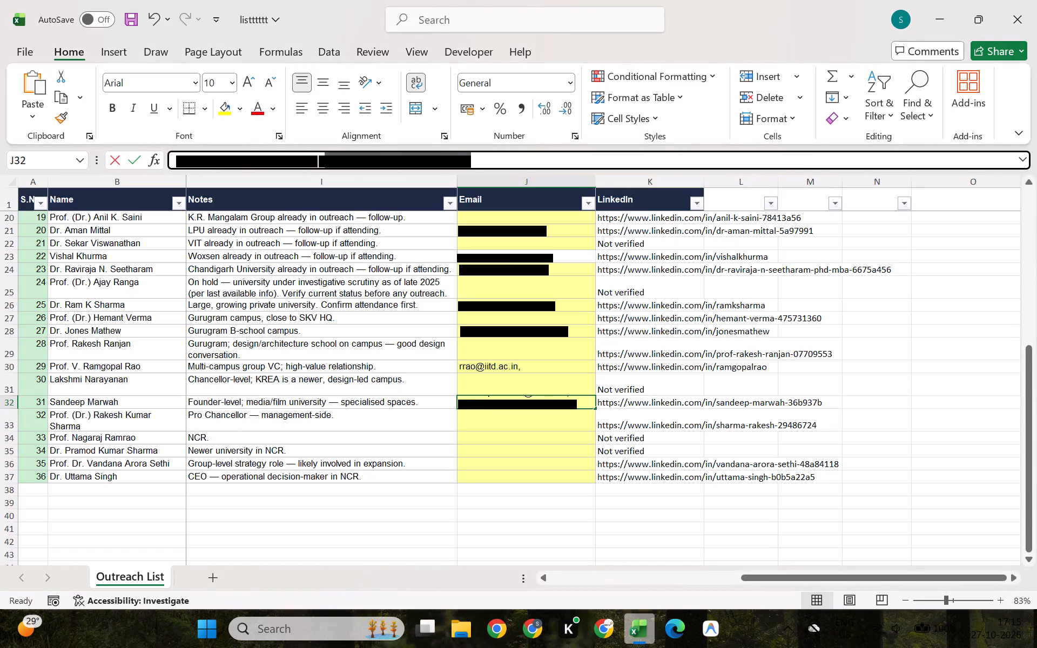
{"action": "left_click_drag", "start_coordinate": [324, 141], "coordinate": [313, 145]}
{"action": "key", "text": "BackSpace"}
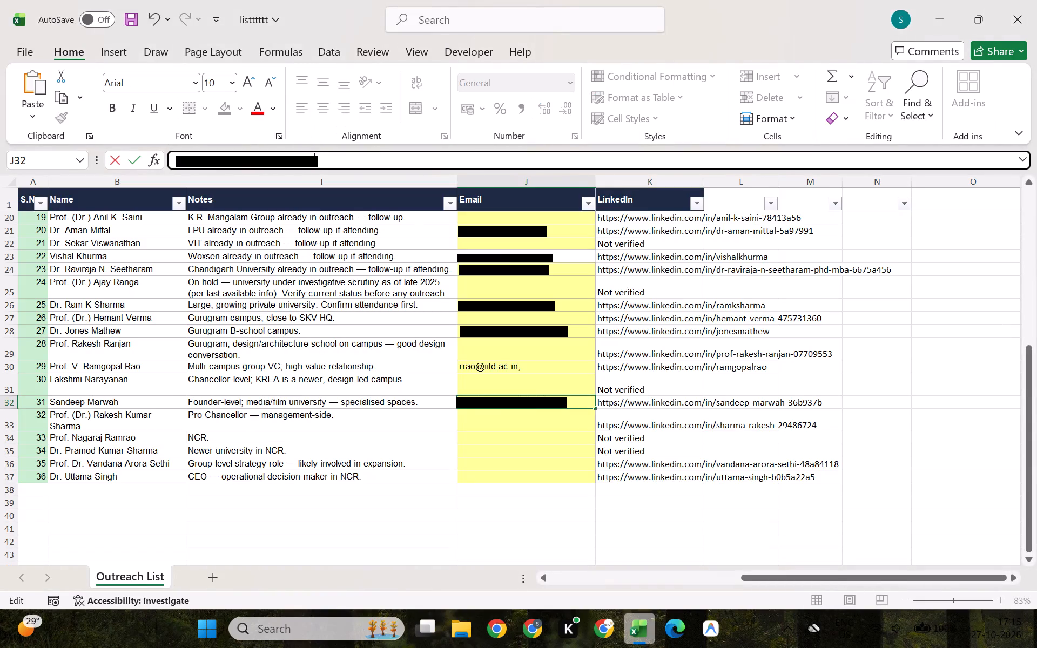
{"action": "left_click_drag", "start_coordinate": [638, 532], "coordinate": [638, 427]}
Copy the Graphic Era contact's LinkedIn URL from K33 and open that profile in Chrome.
{"action": "left_click", "coordinate": [638, 427]}
{"action": "key", "text": "ctrl+c"}
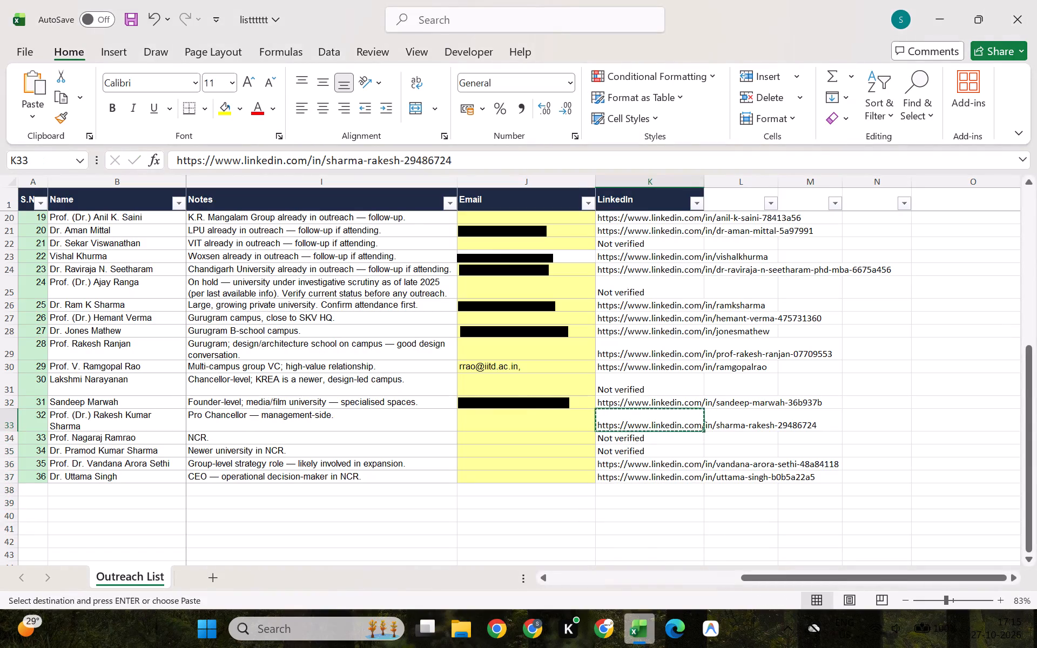
{"action": "key", "text": "alt+Tab"}
{"action": "left_click", "coordinate": [370, 56]}
{"action": "key", "text": "ctrl+v"}
{"action": "key", "text": "Return"}
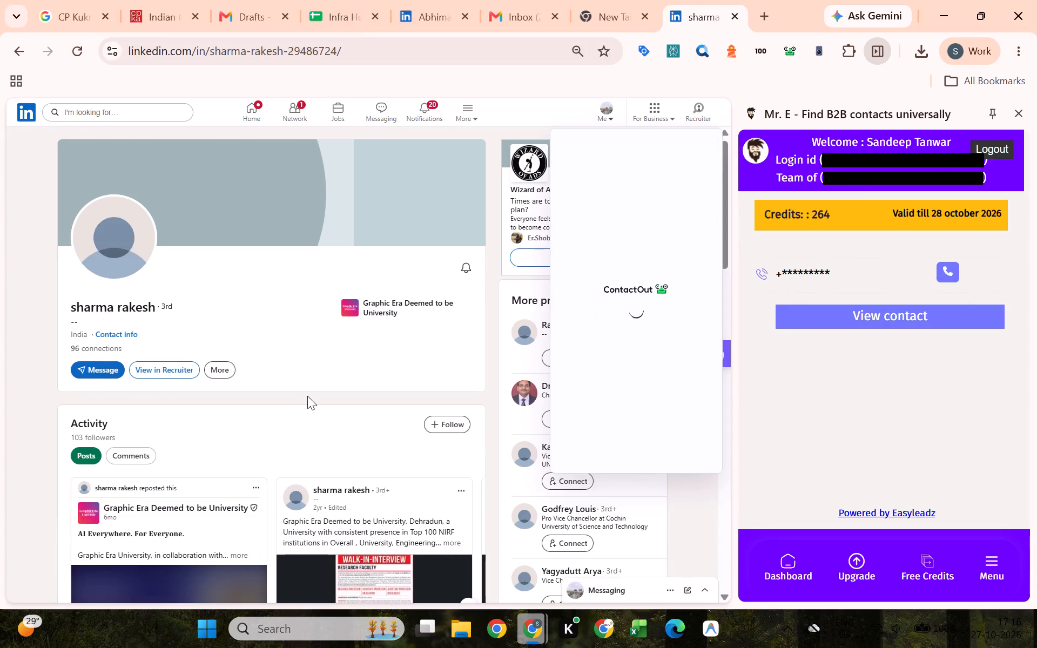
Check the Graphic Era contact's profile and try to reveal their email in ContactOut.
{"action": "scroll", "coordinate": [307, 396], "scroll_direction": "down", "scroll_amount": 4}
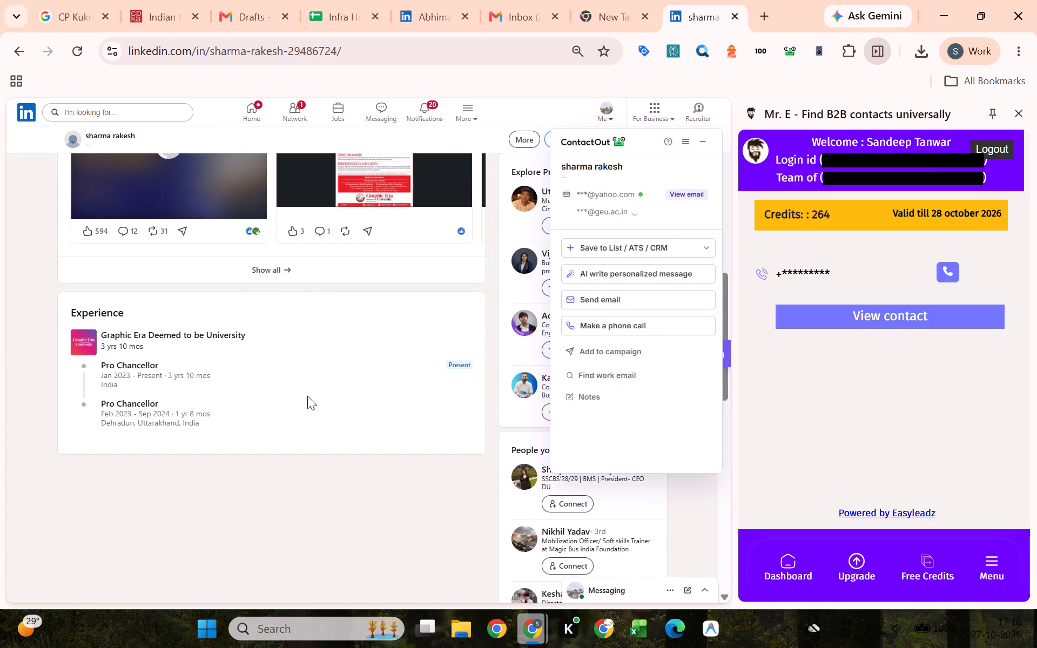
{"action": "scroll", "coordinate": [307, 396], "scroll_direction": "up", "scroll_amount": 7}
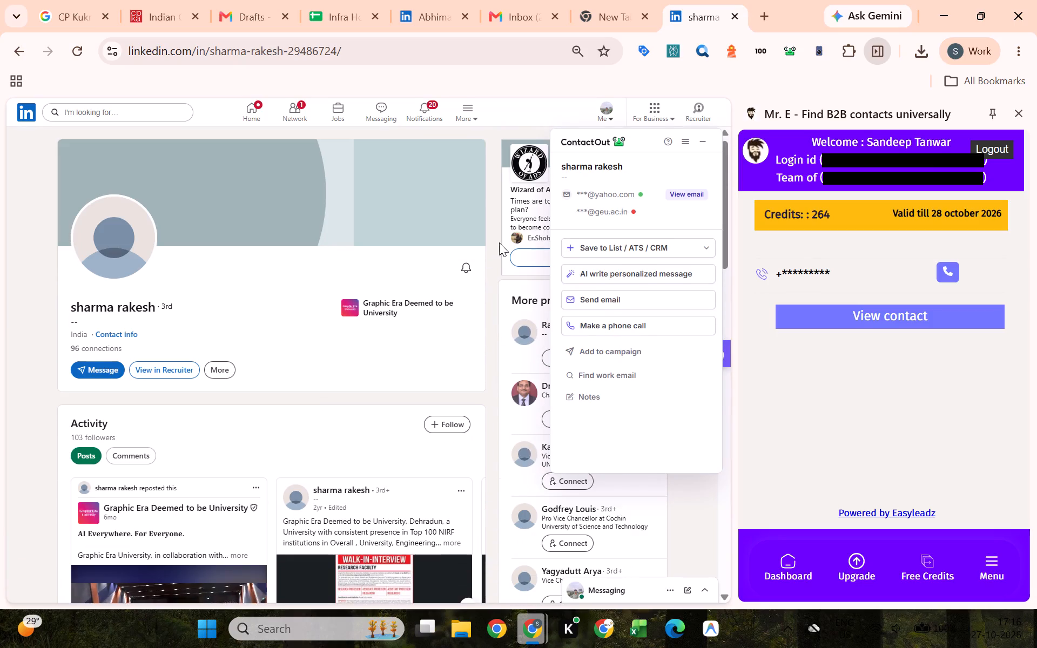
{"action": "left_click", "coordinate": [684, 190]}
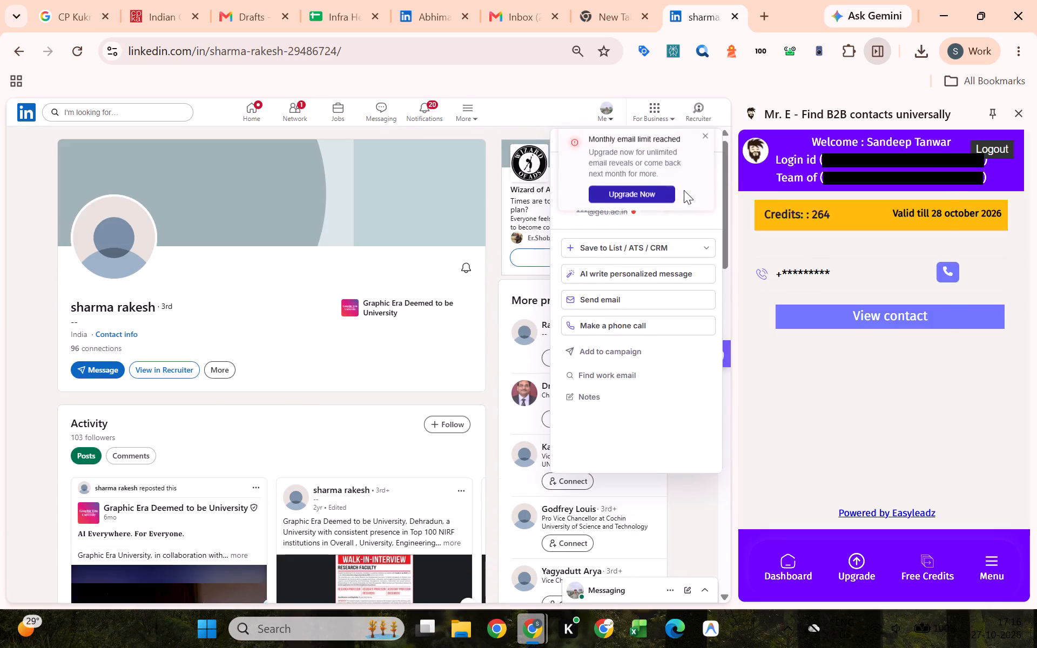
Copy the Lloyd Group contact's LinkedIn URL from K36 in Excel and open that profile in Chrome.
{"action": "key", "text": "alt+Tab"}
{"action": "left_click", "coordinate": [621, 465]}
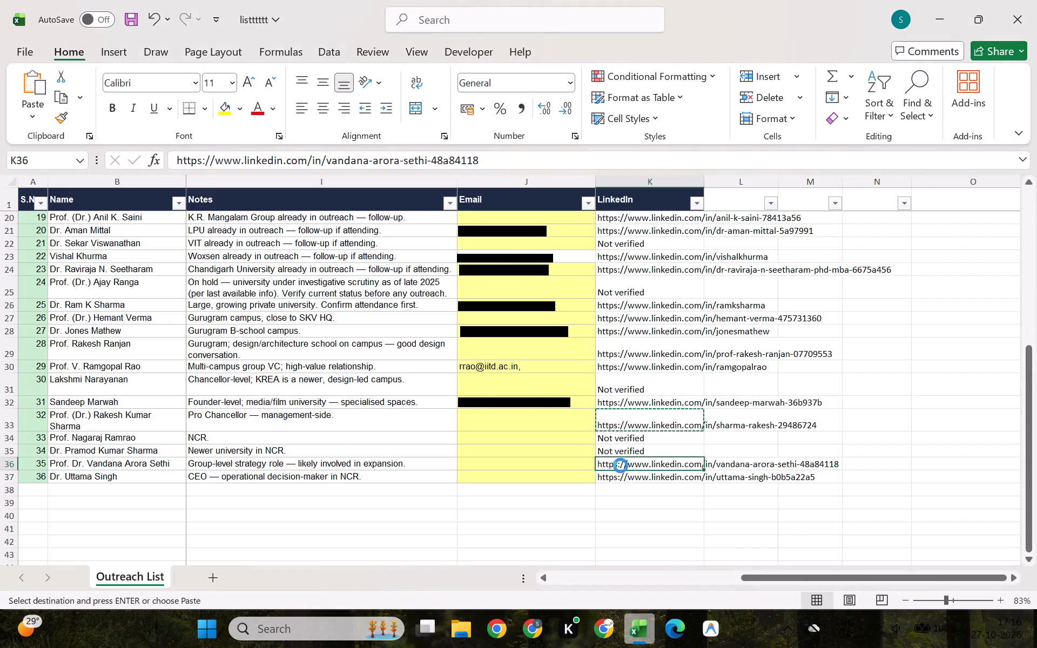
{"action": "key", "text": "ctrl+c"}
{"action": "key", "text": "ctrl+c"}
{"action": "key", "text": "alt+Tab"}
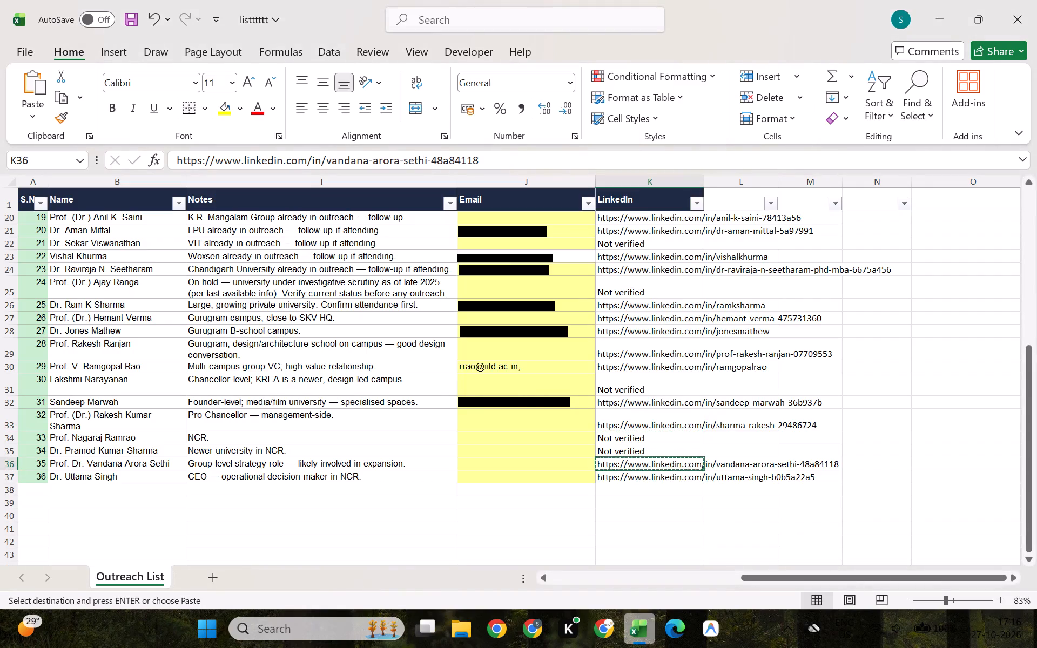
{"action": "left_click", "coordinate": [432, 45], "text": "ctrl"}
{"action": "key", "text": "ctrl+v"}
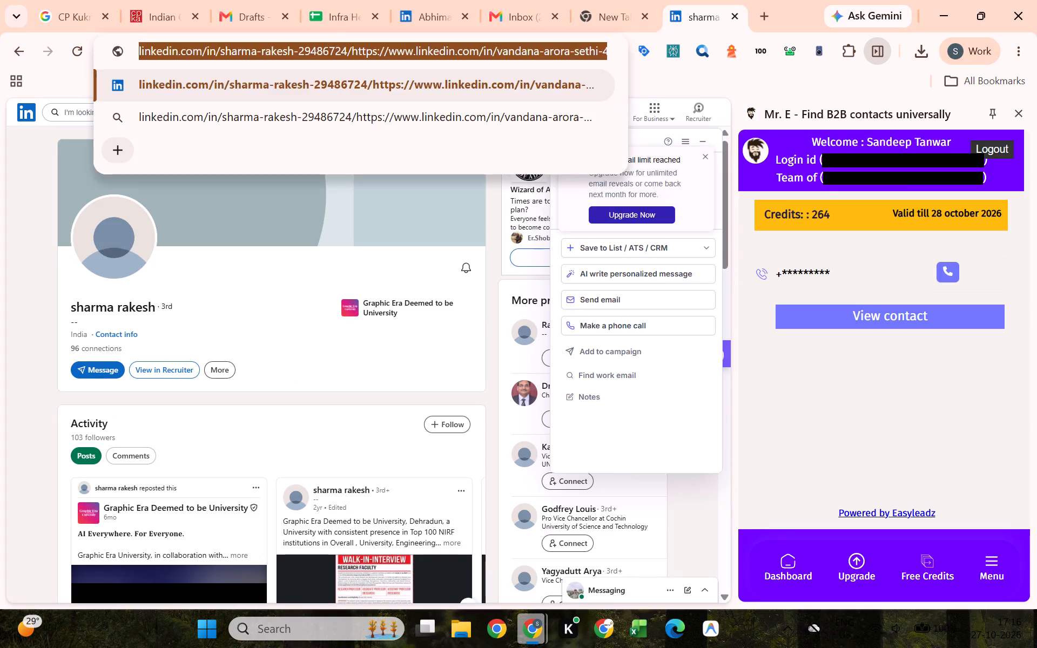
{"action": "key", "text": "Return"}
{"action": "left_click", "coordinate": [432, 45]}
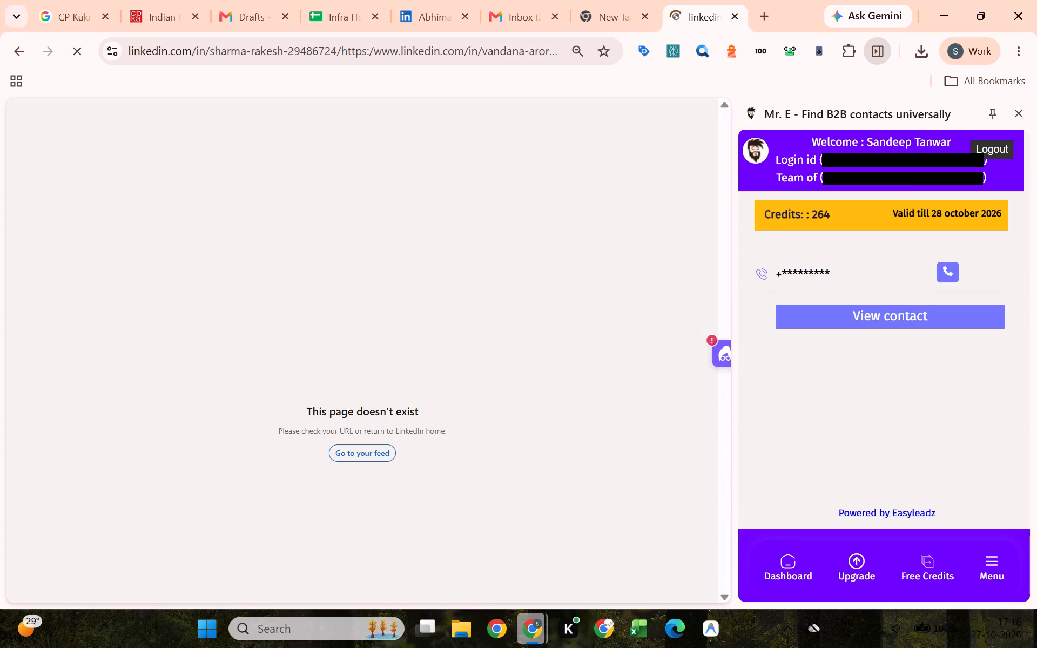
{"action": "key", "text": "ctrl+a"}
{"action": "key", "text": "ctrl+v"}
{"action": "key", "text": "ctrl+Return"}
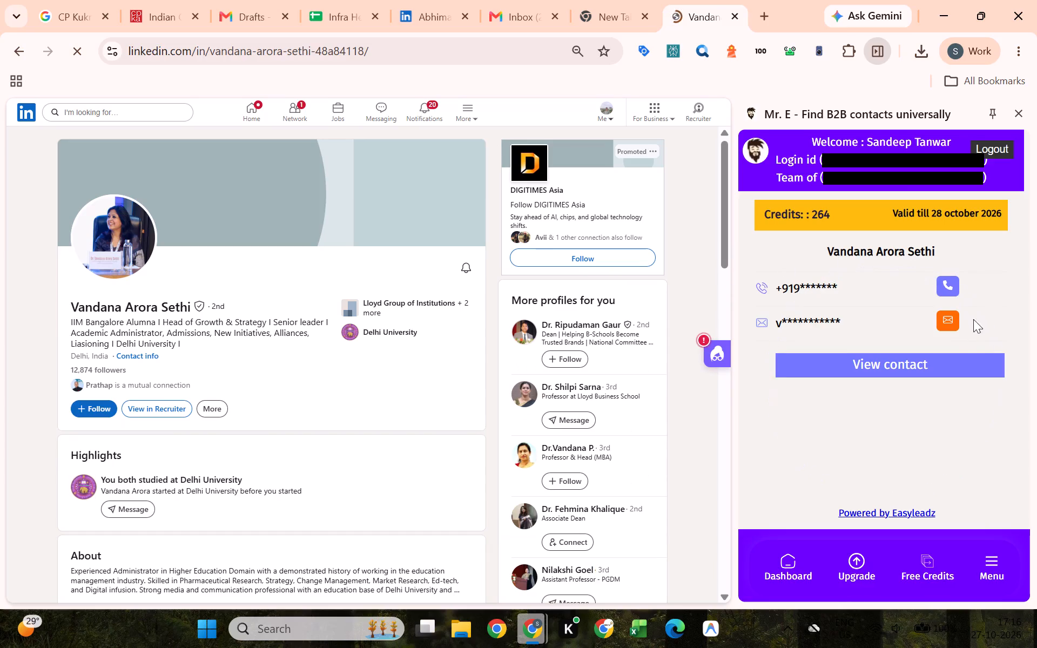
Reveal the Lloyd Group contact's emails in Mr. E and copy them for the Excel outreach list.
{"action": "left_click", "coordinate": [949, 320]}
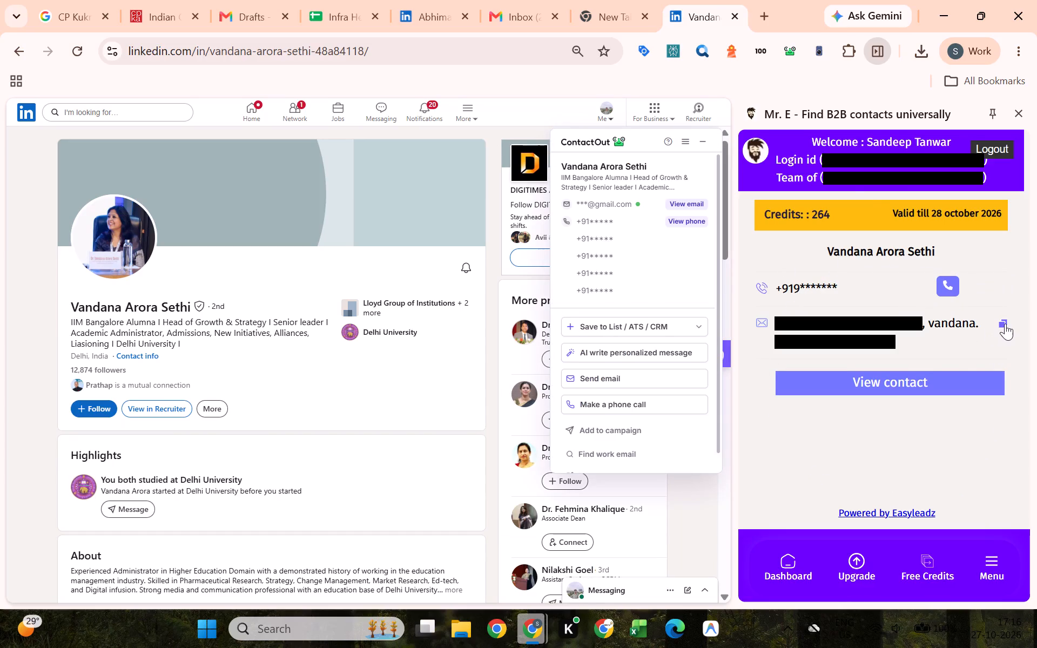
{"action": "left_click", "coordinate": [1005, 323]}
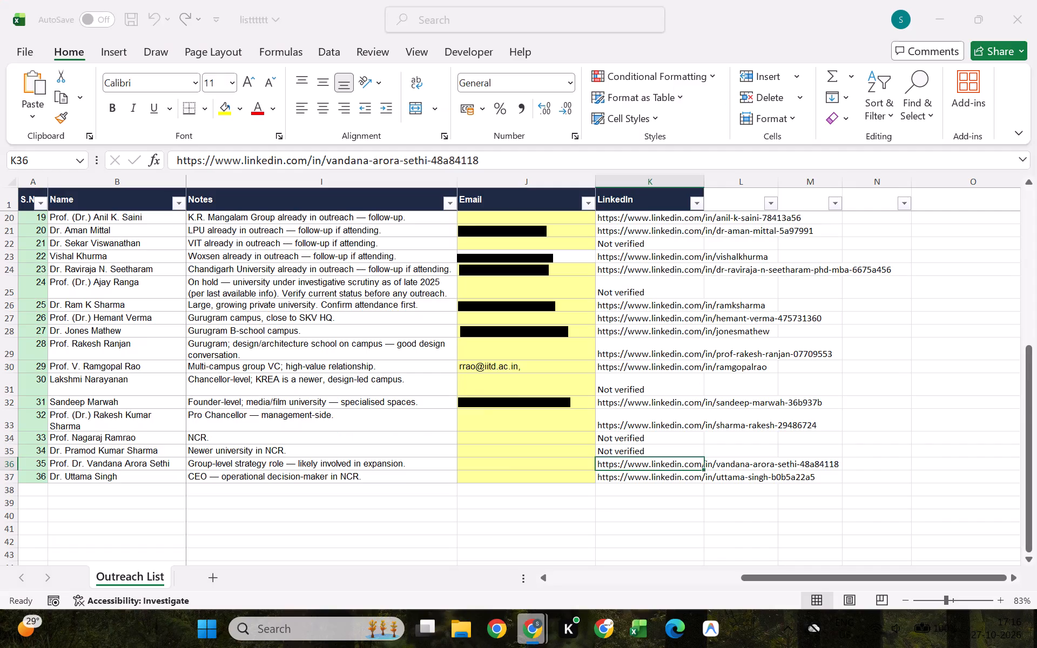
Paste the Lloyd Group contact's copied emails into J36 and remove the first address, keeping only the last.
{"action": "key", "text": "Left"}
{"action": "key", "text": "ctrl+v"}
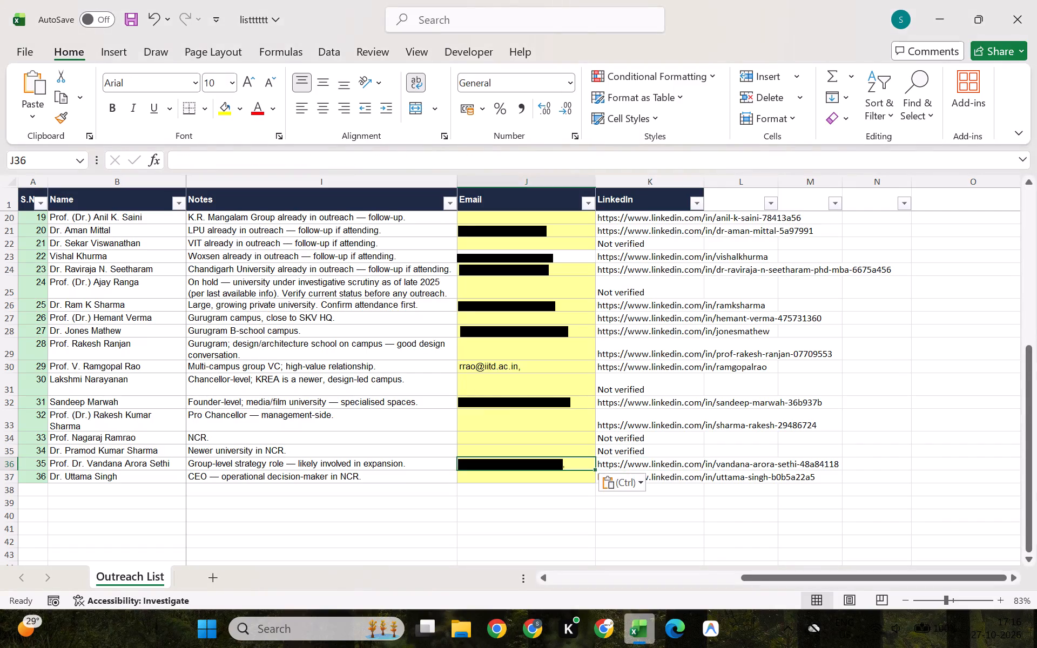
{"action": "left_click_drag", "start_coordinate": [314, 160], "coordinate": [147, 161]}
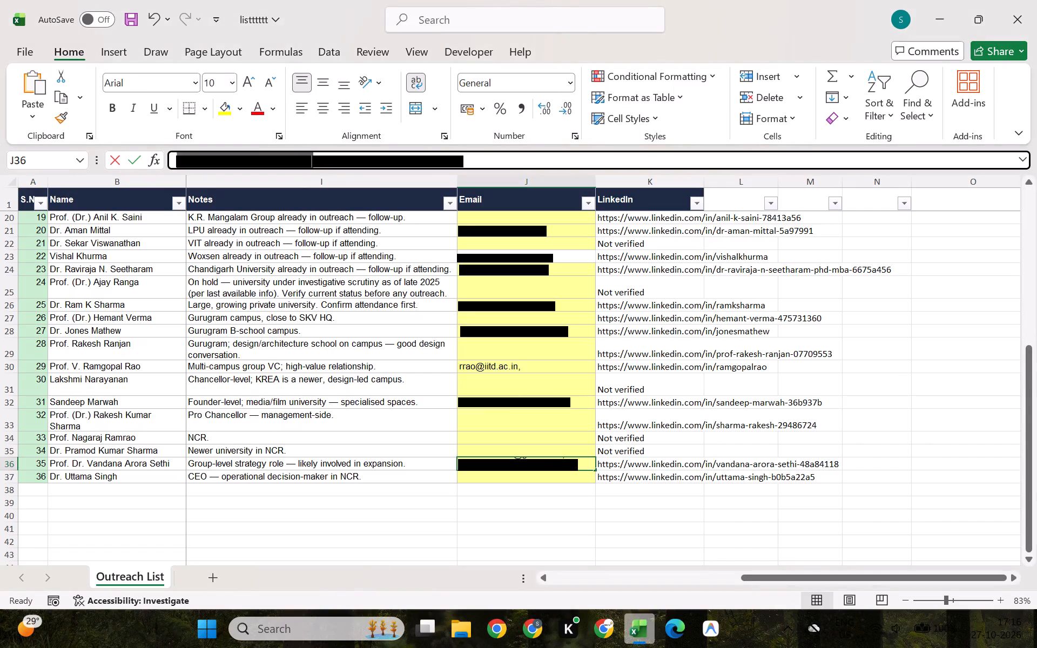
{"action": "key", "text": "BackSpace"}
{"action": "left_click", "coordinate": [354, 512]}
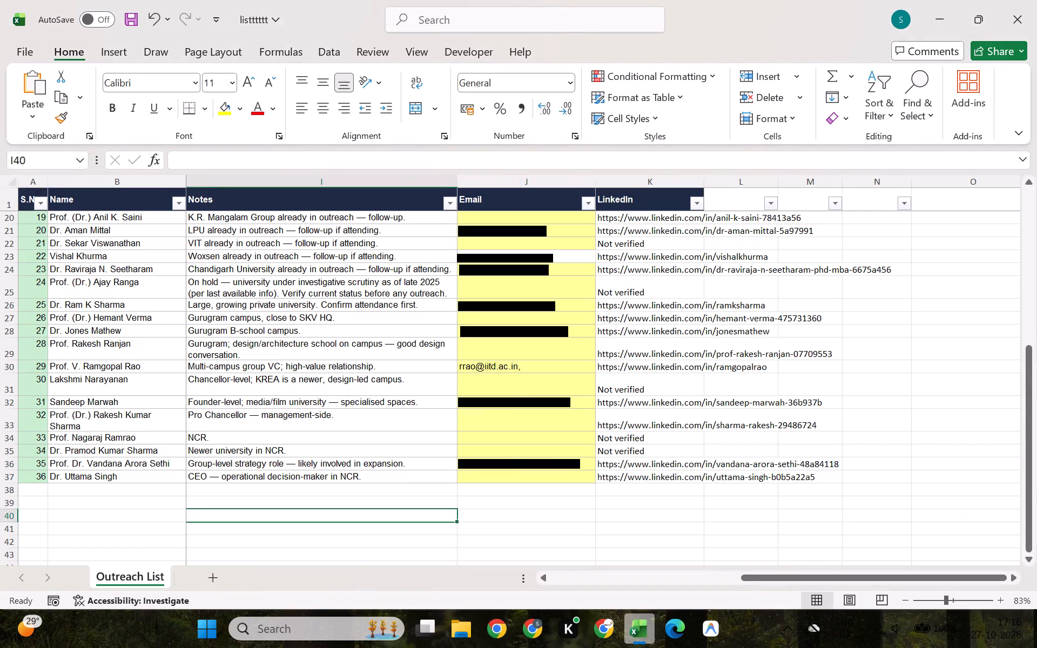
Copy the MKM Group of Colleges contact's LinkedIn URL from K37 and open that profile in Chrome.
{"action": "scroll", "coordinate": [343, 491], "scroll_direction": "right", "scroll_amount": 2}
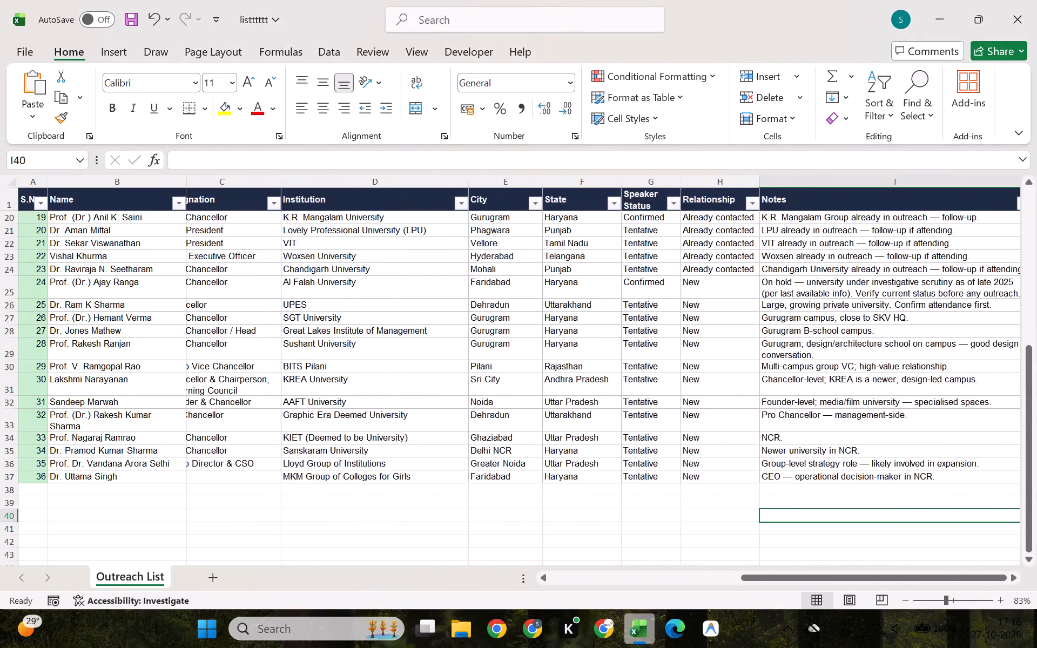
{"action": "scroll", "coordinate": [343, 491], "scroll_direction": "right", "scroll_amount": 1}
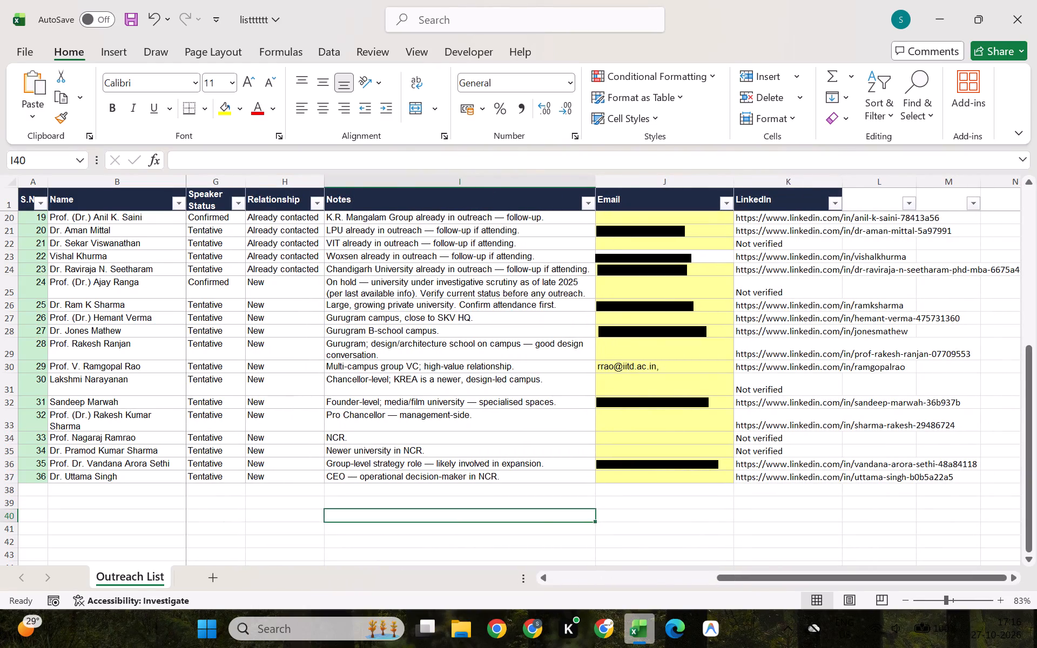
{"action": "left_click", "coordinate": [775, 483]}
{"action": "key", "text": "ctrl+c"}
{"action": "key", "text": "alt+Tab"}
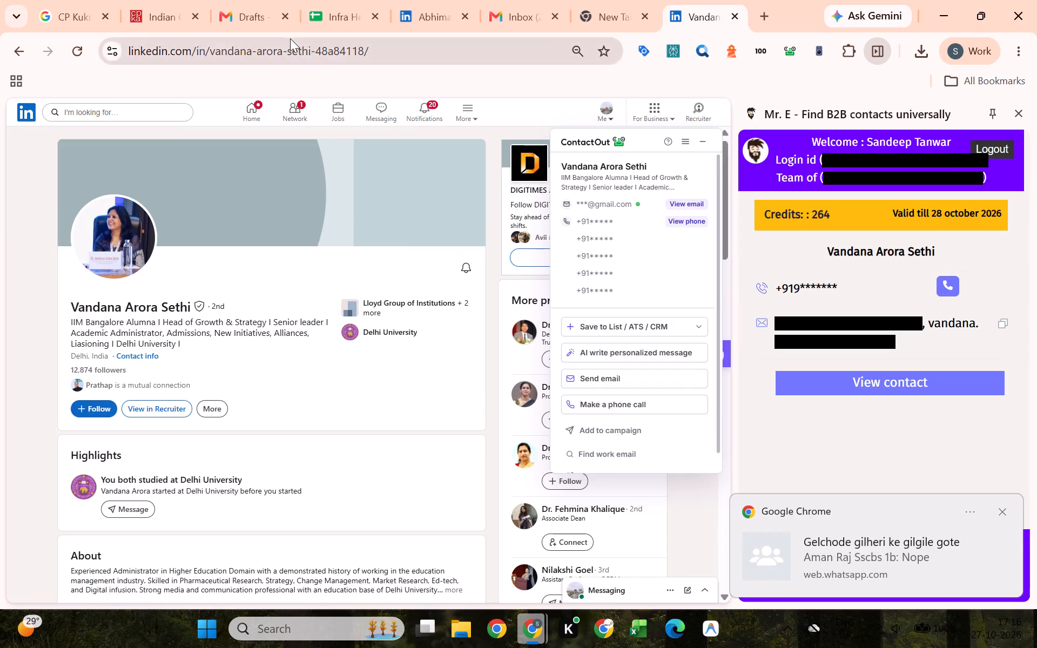
{"action": "left_click", "coordinate": [290, 38]}
{"action": "key", "text": "ctrl+v"}
{"action": "key", "text": "Return"}
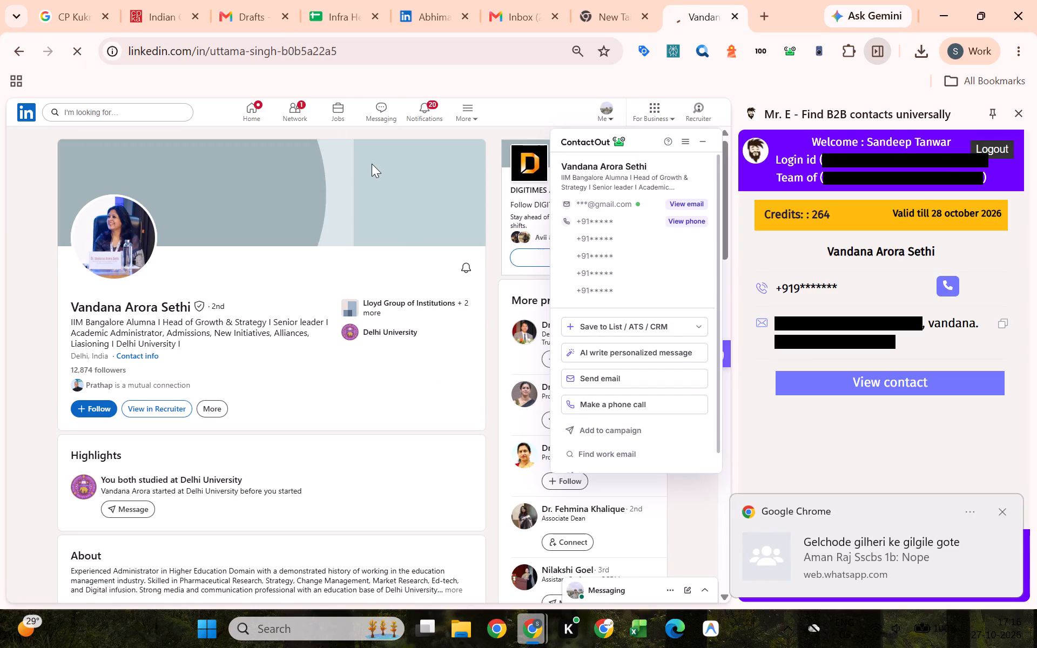